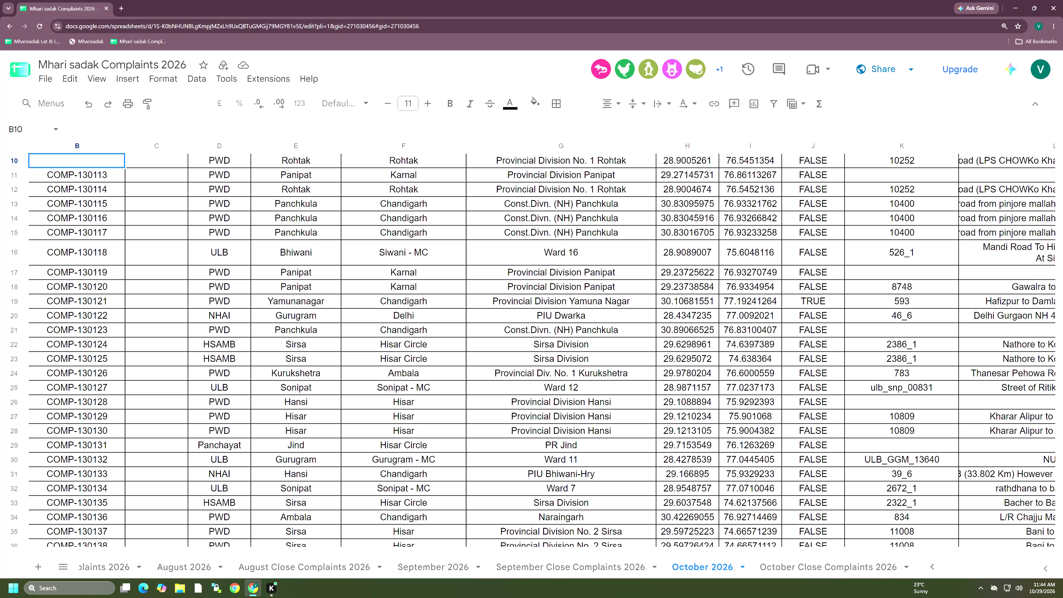
left_click(136, 243)
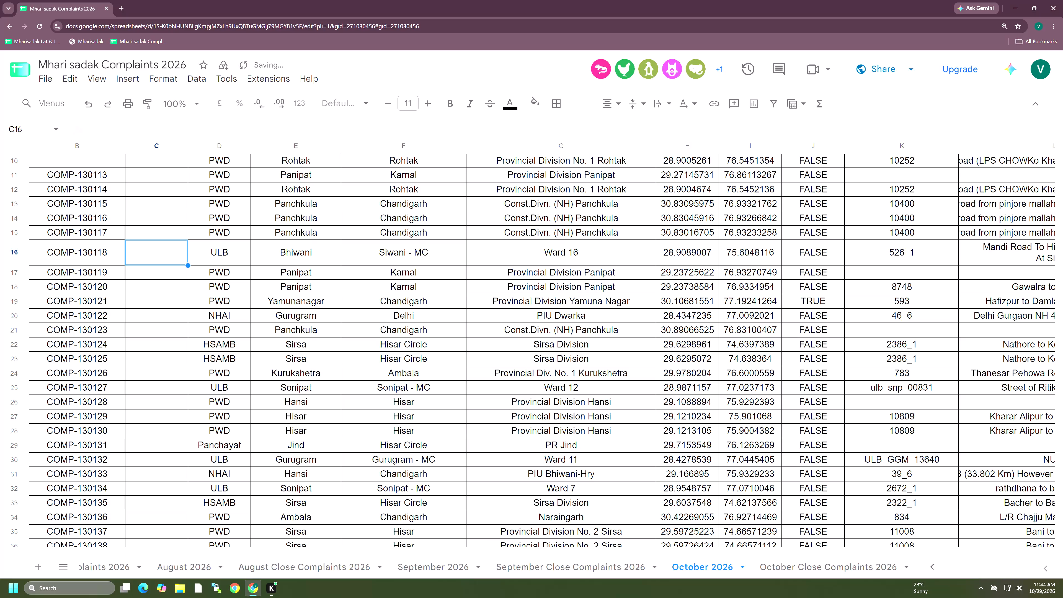
key("ctrl+z")
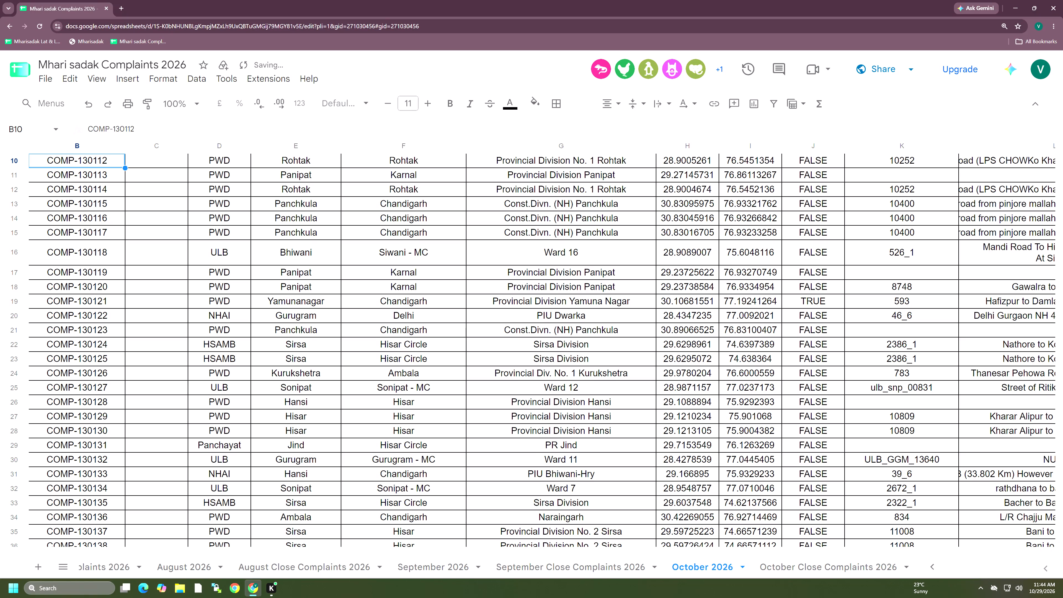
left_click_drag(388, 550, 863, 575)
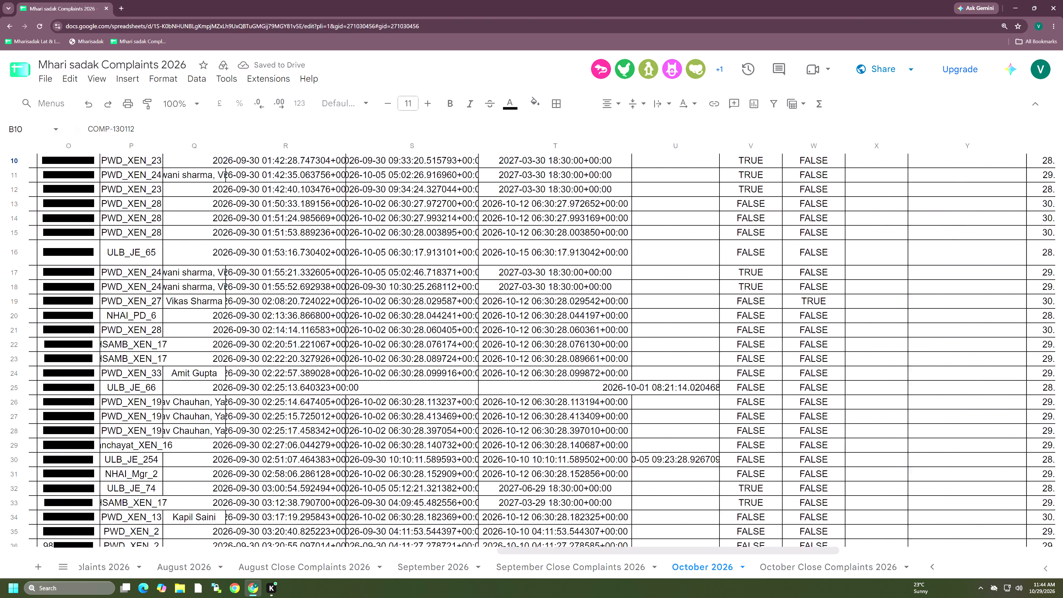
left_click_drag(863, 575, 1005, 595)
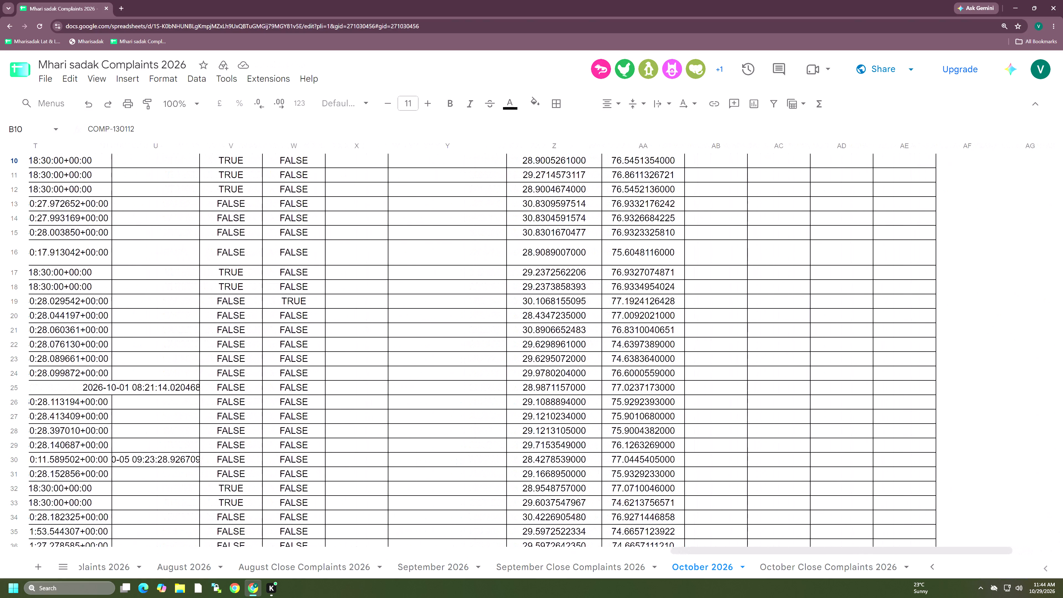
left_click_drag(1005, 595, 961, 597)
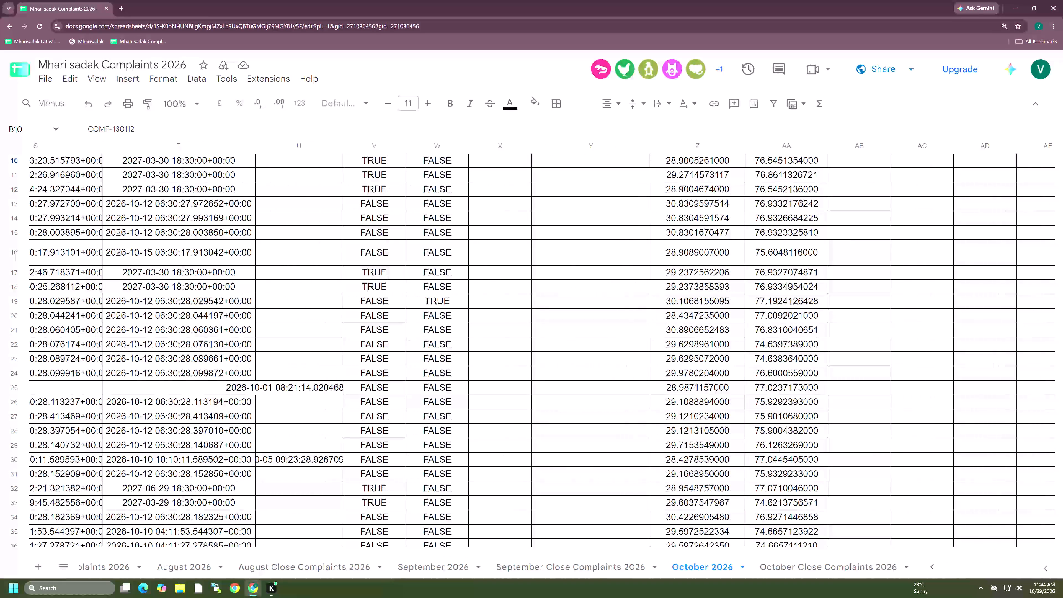
Restore the spreadsheet window from maximized and stretch it to the full screen height.
left_click(1035, 12)
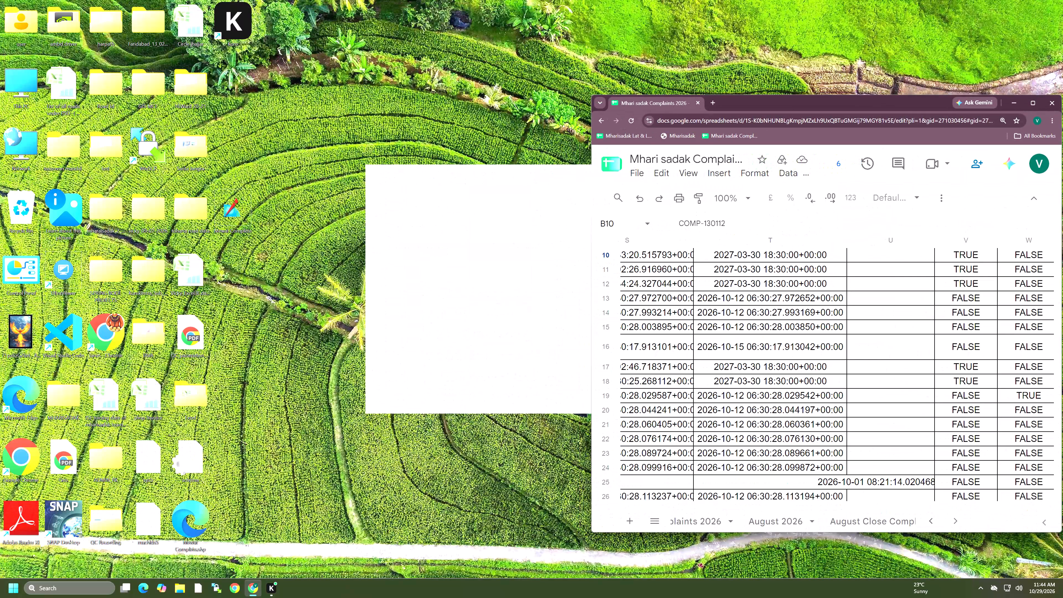
left_click_drag(906, 95, 901, 25)
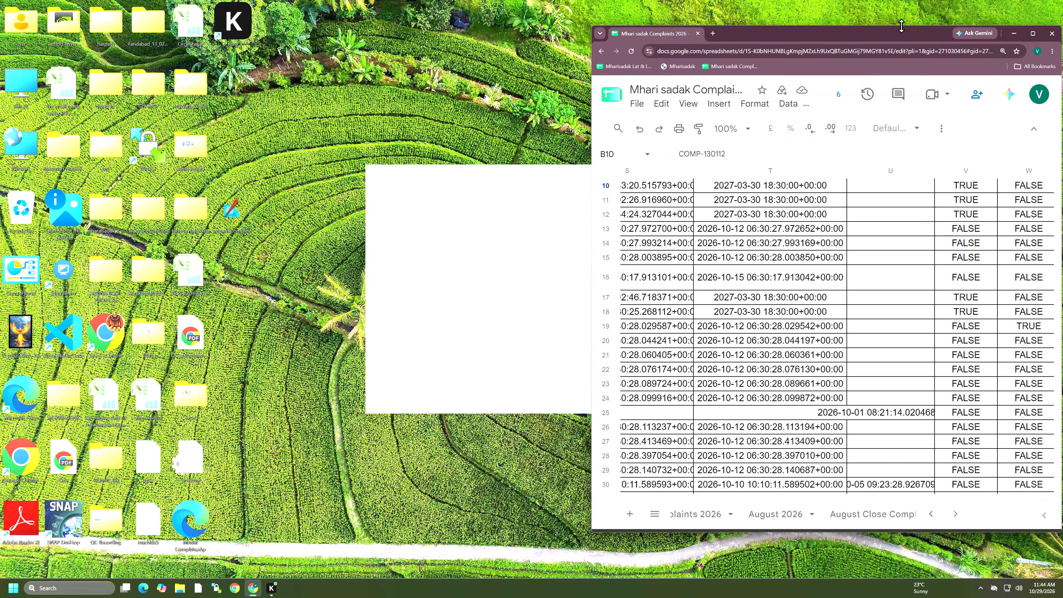
left_click_drag(901, 25, 895, 0)
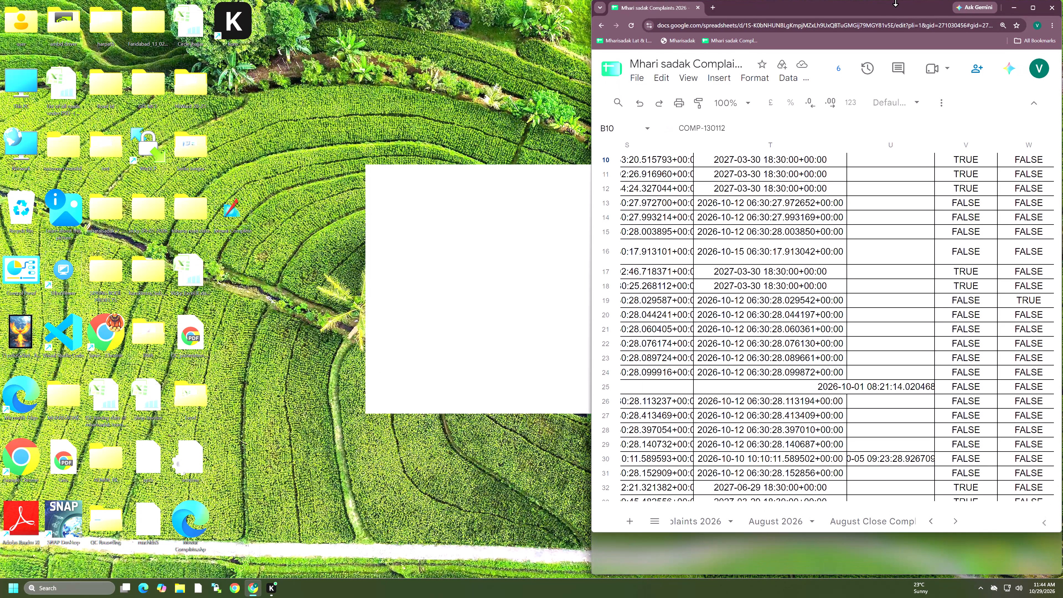
left_click_drag(895, 0, 896, 0)
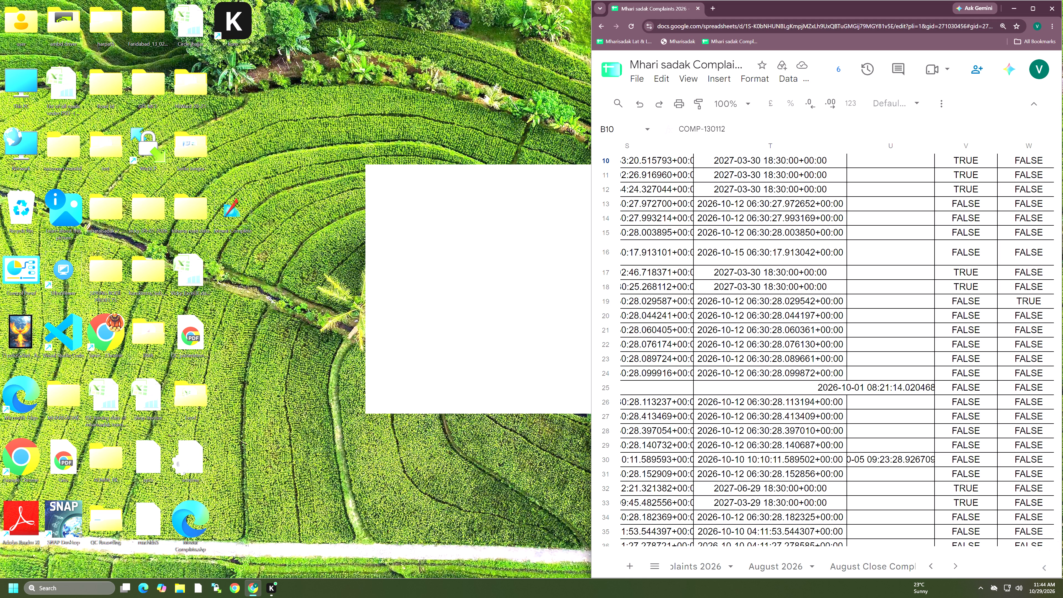
Open a new browser tab, detach it as its own window, and size it to fill the space beside the spreadsheet.
left_click(713, 10)
left_click_drag(746, 6, 478, 45)
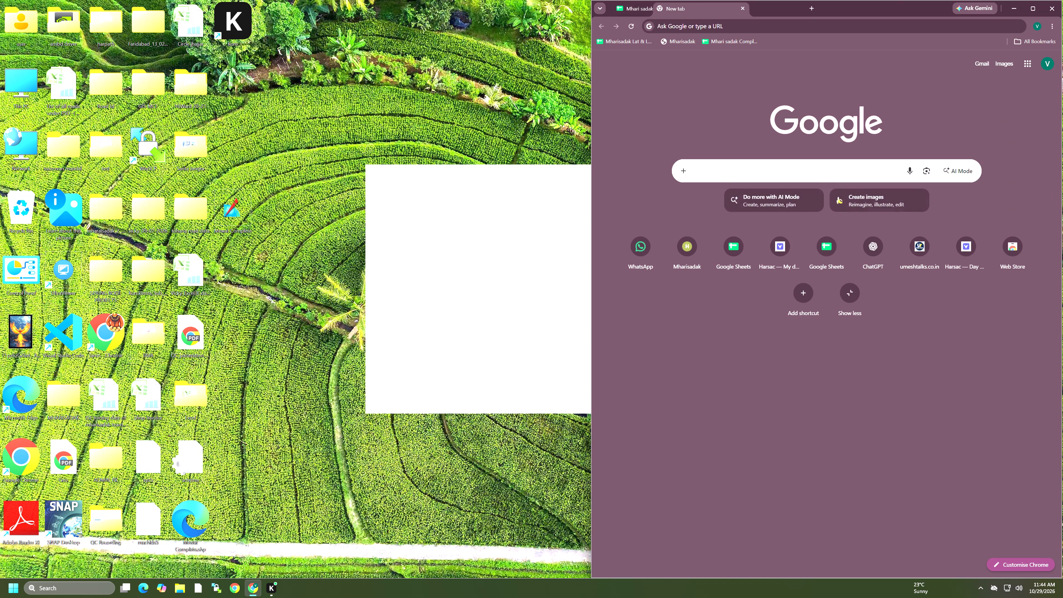
left_click_drag(478, 45, 200, 15)
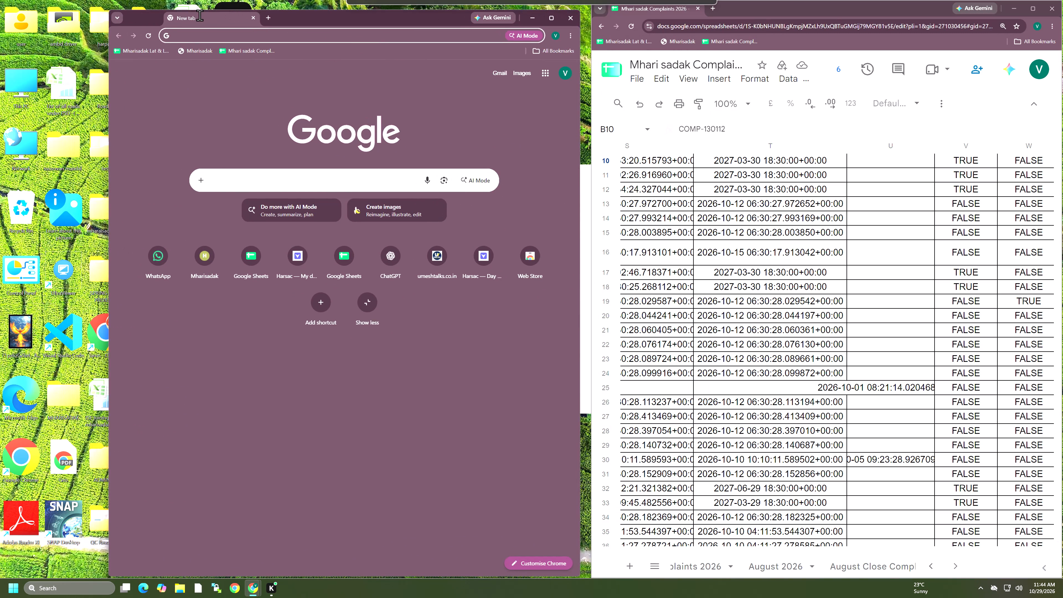
left_click_drag(200, 15, 89, 5)
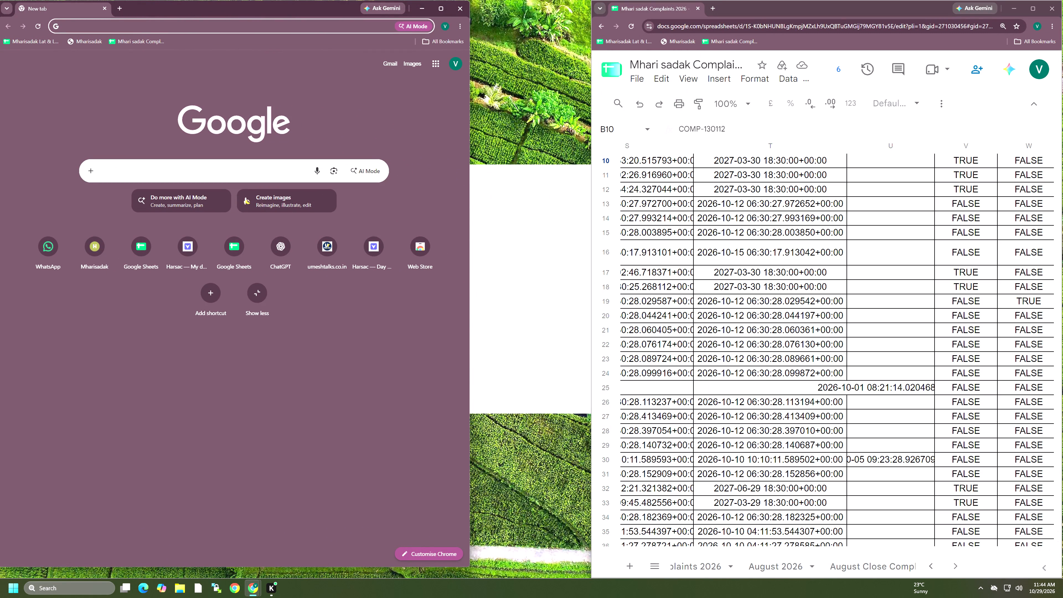
left_click_drag(470, 55, 551, 78)
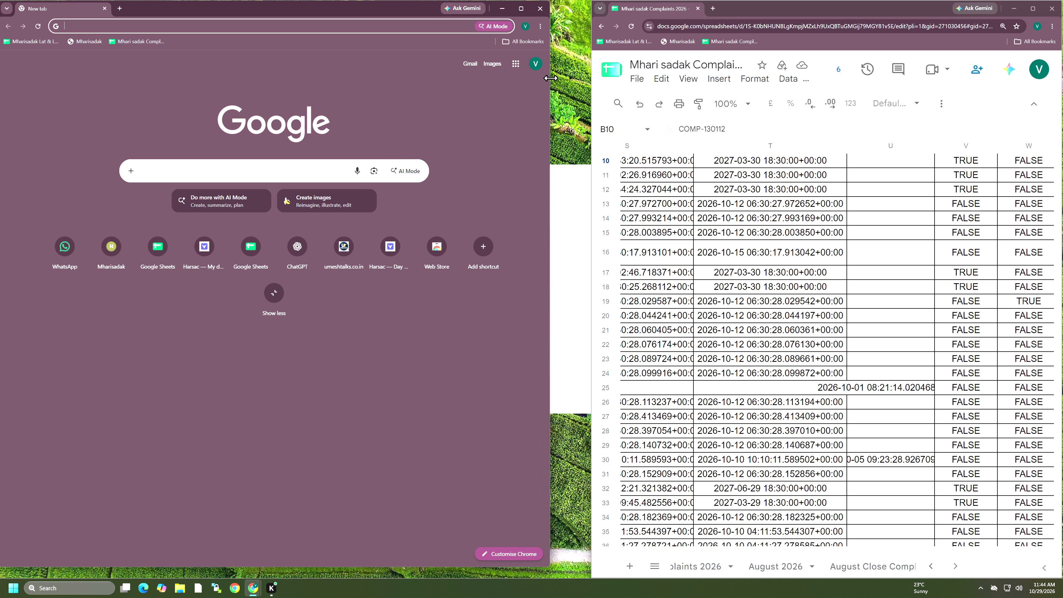
left_click_drag(551, 78, 570, 84)
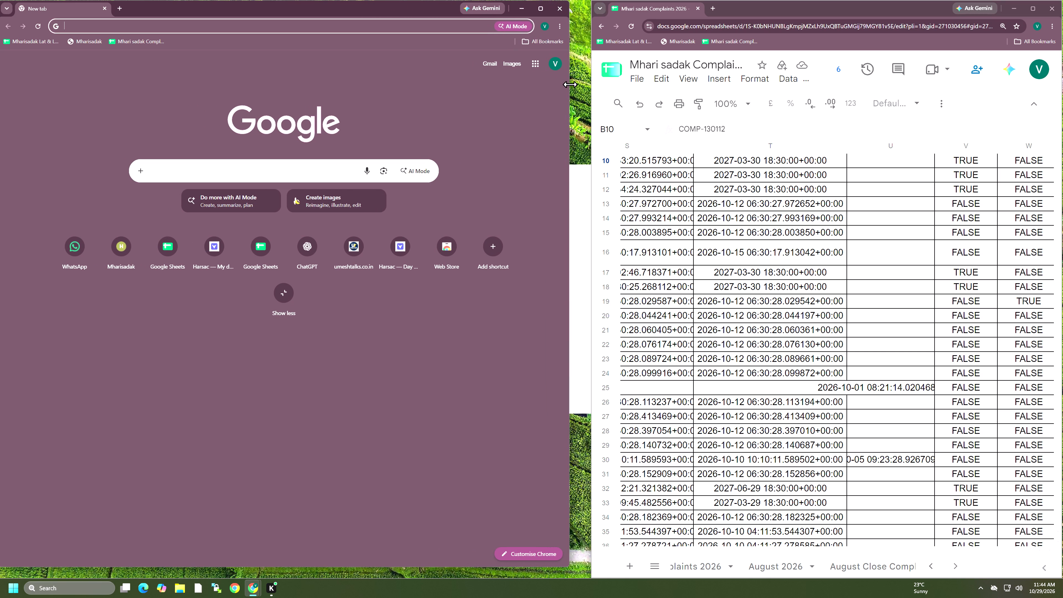
left_click_drag(570, 84, 577, 86)
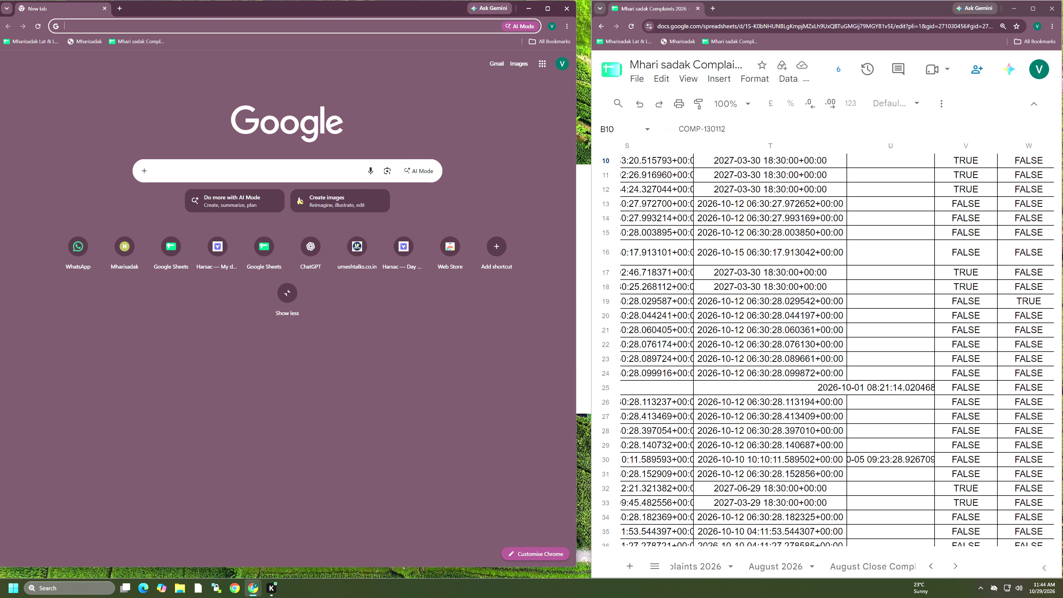
left_click_drag(313, 568, 310, 578)
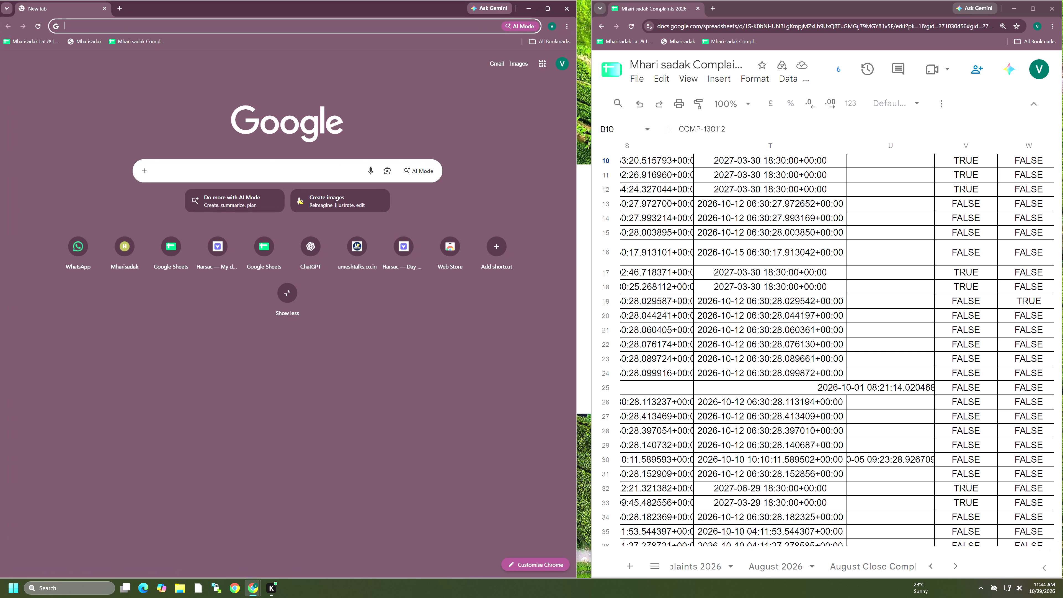
left_click_drag(576, 51, 584, 53)
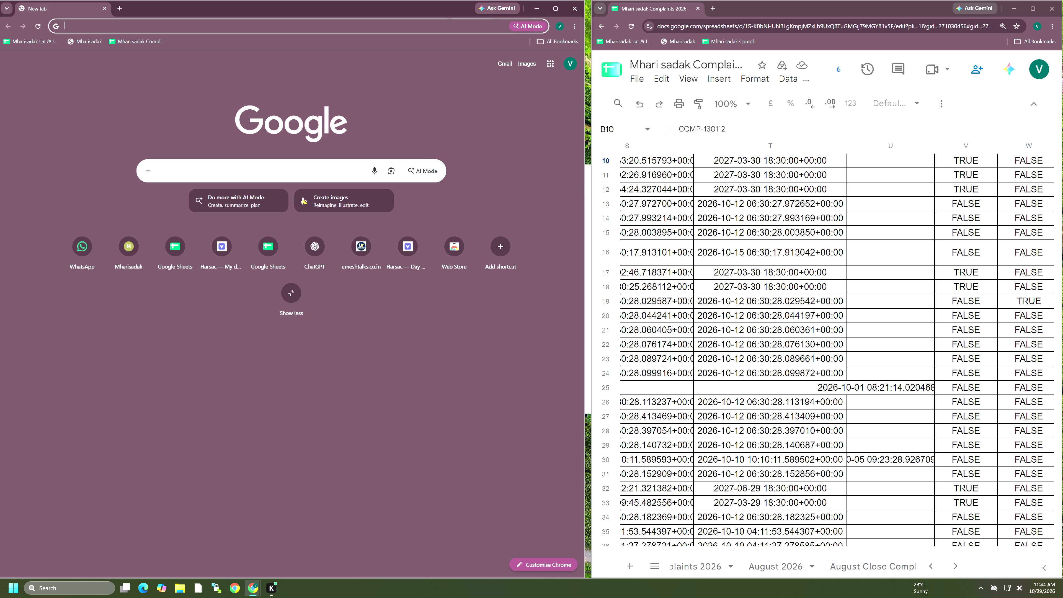
Open the Mharisadak complaints page at mharisadak.haryana.gov.in/government/complaint in the new window.
left_click(90, 28)
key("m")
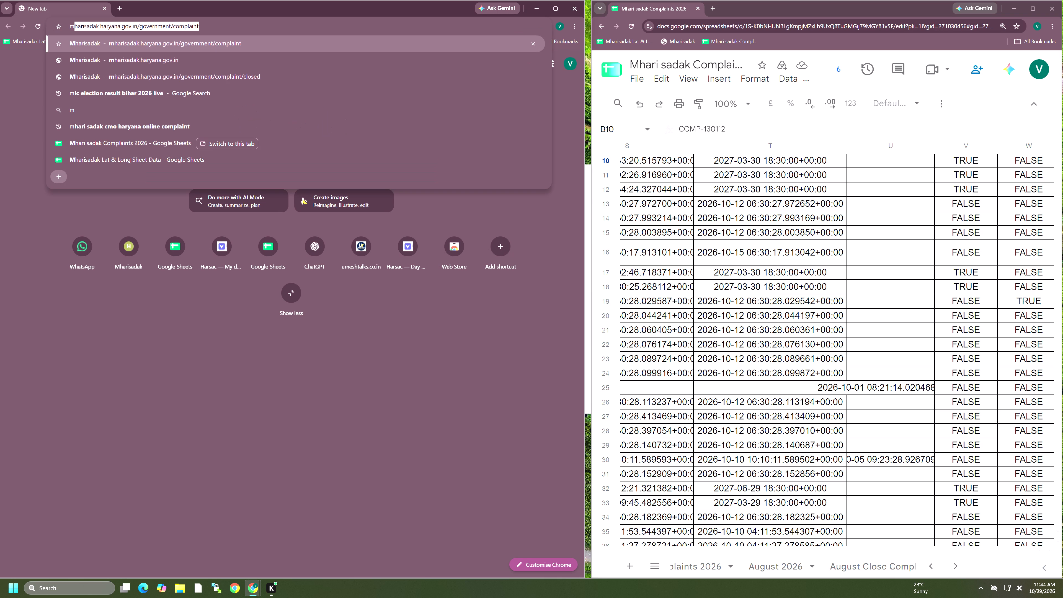
left_click(107, 40)
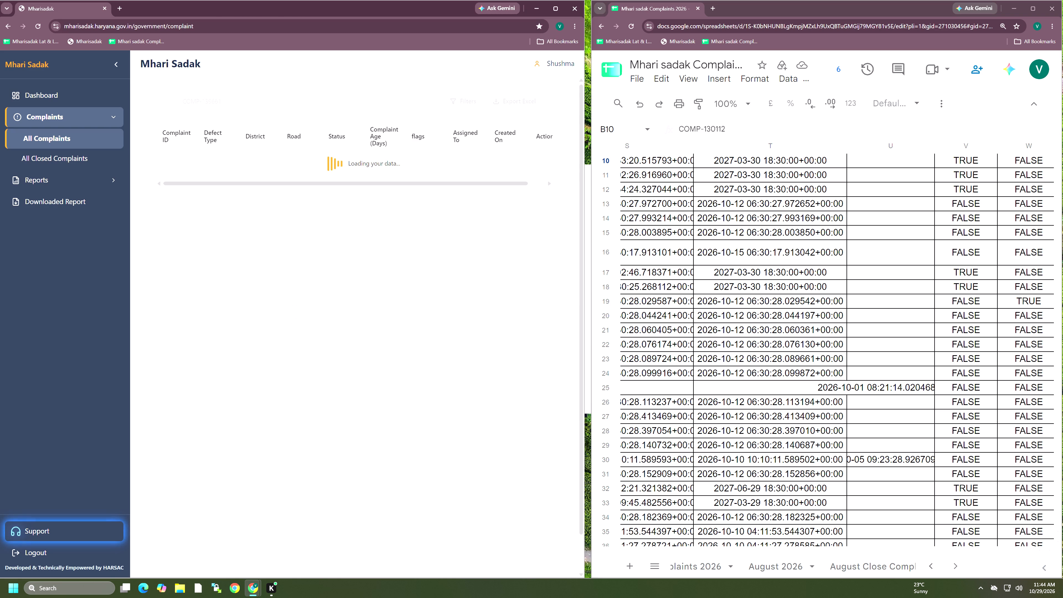
Switch the spreadsheet to the October Close Complaints 2026 sheet.
double_click(959, 571)
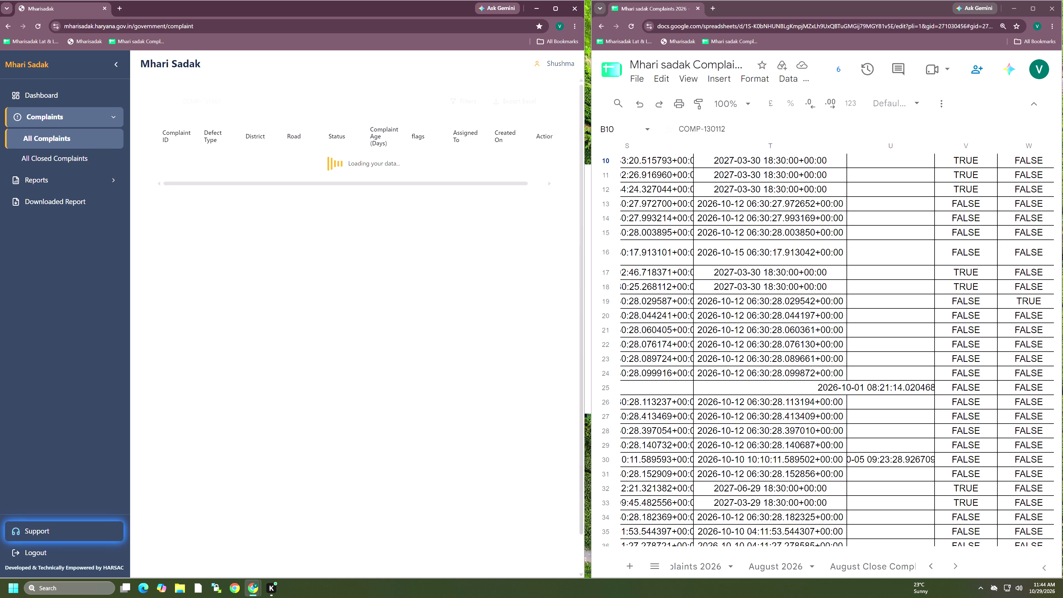
triple_click(959, 571)
triple_click(959, 571)
left_click(959, 571)
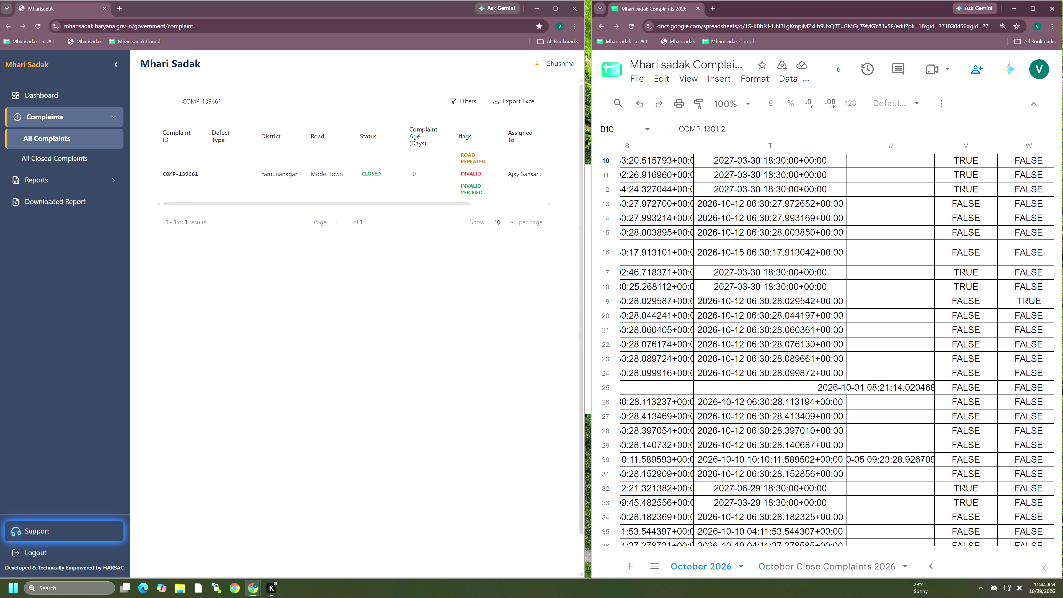
left_click(817, 569)
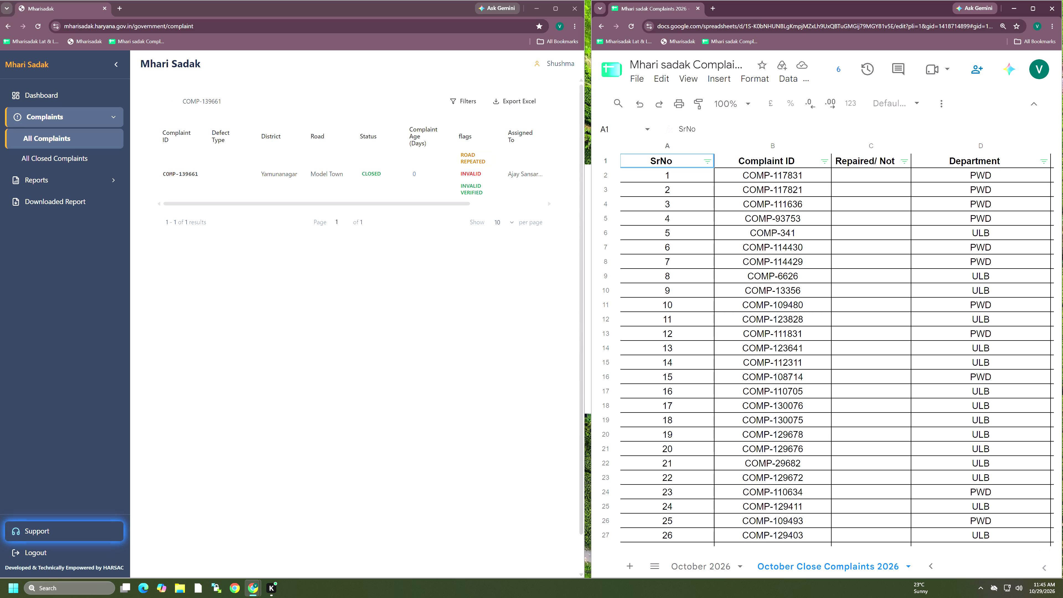
Look over the rows and columns of the October Close Complaints 2026 sheet, from complaint IDs to closed dates.
scroll(920, 394, "down", 10)
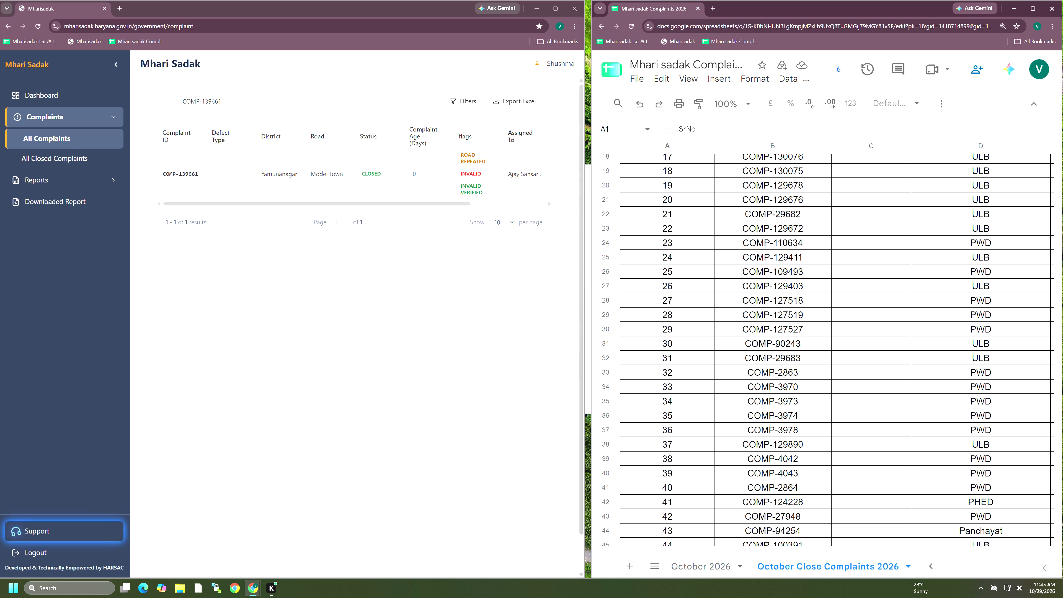
scroll(920, 394, "down", 10)
scroll(920, 394, "down", 20)
scroll(920, 394, "down", 9)
scroll(920, 394, "up", 5)
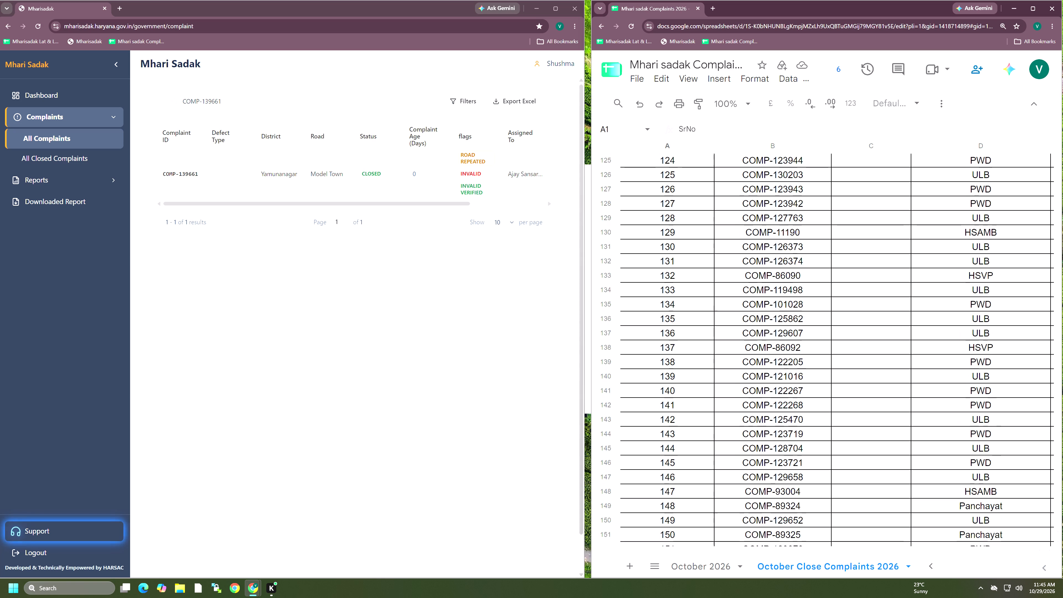
scroll(920, 394, "up", 18)
scroll(920, 394, "up", 15)
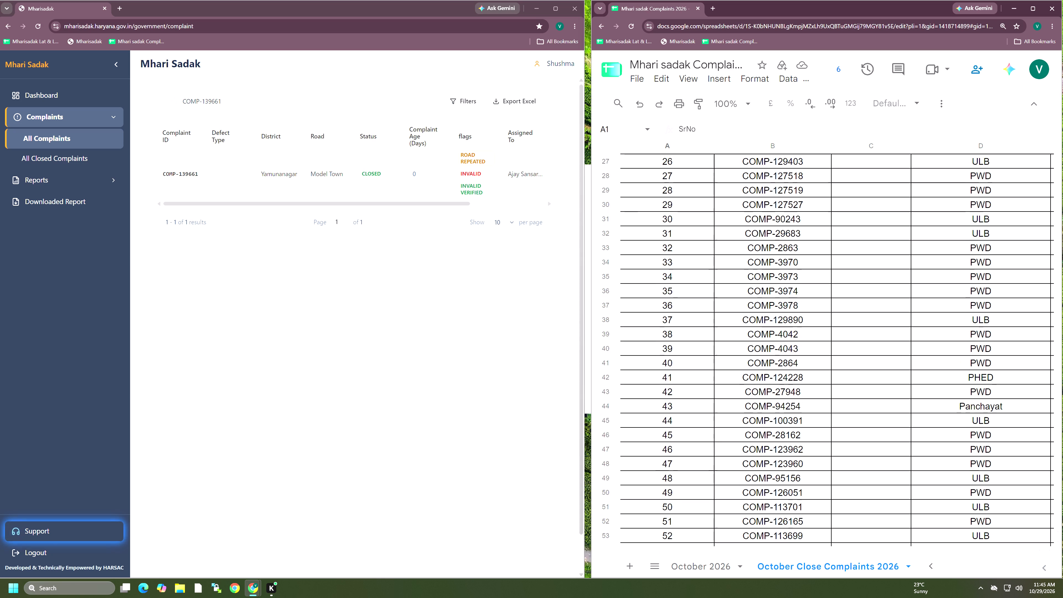
scroll(920, 394, "up", 20)
scroll(920, 394, "up", 1)
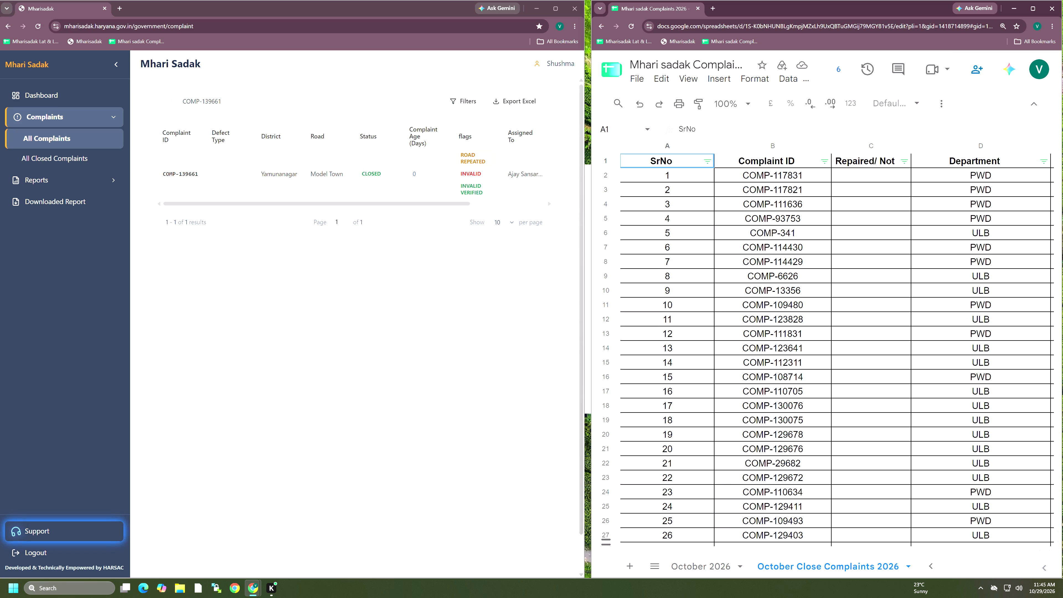
scroll(798, 577, "up", 1)
left_click(798, 576)
left_click_drag(679, 551, 712, 560)
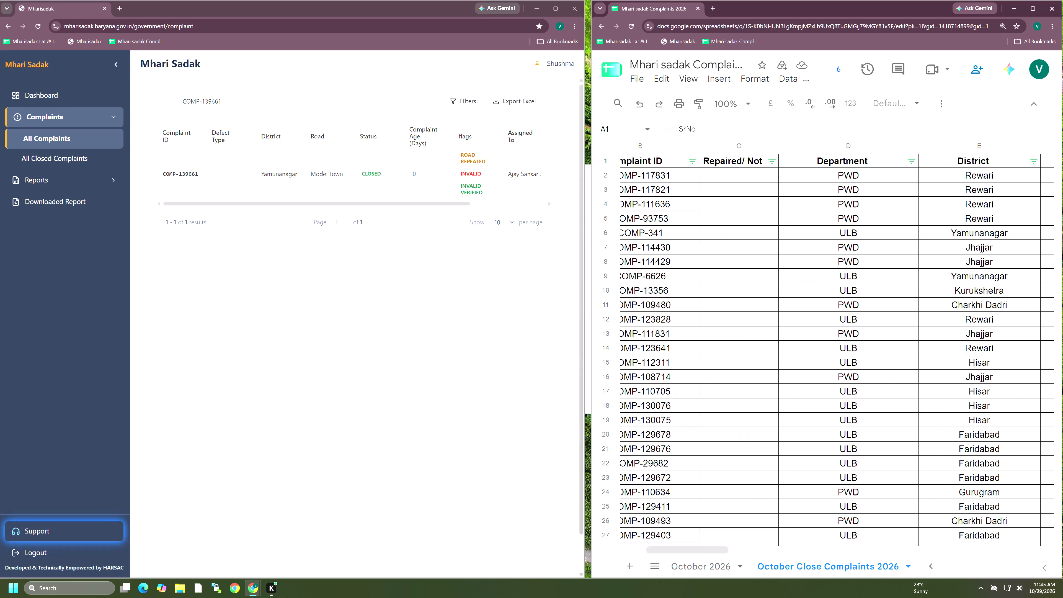
left_click_drag(712, 560, 924, 572)
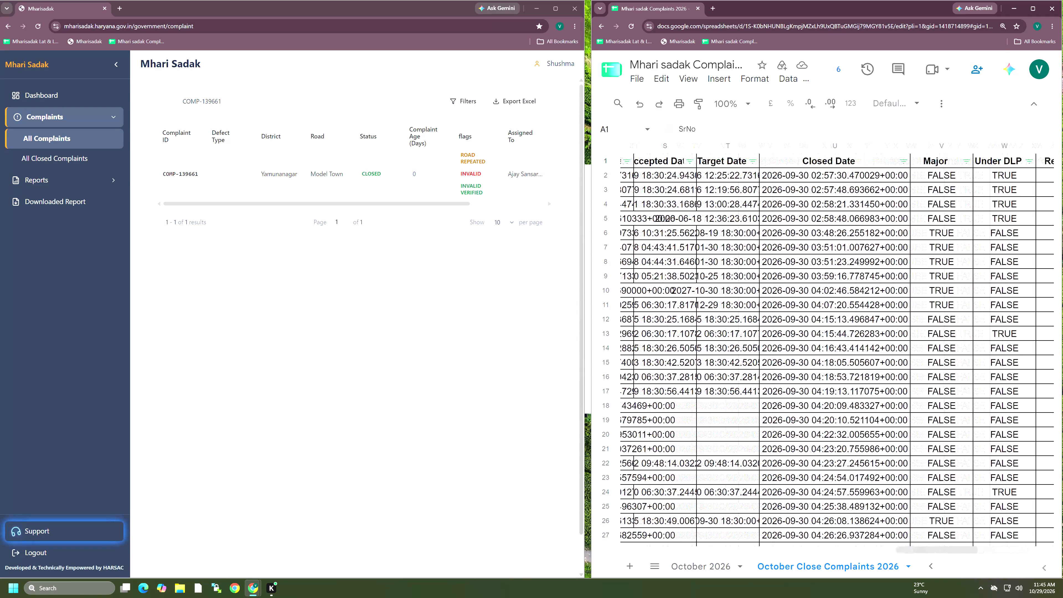
left_click_drag(924, 572, 682, 525)
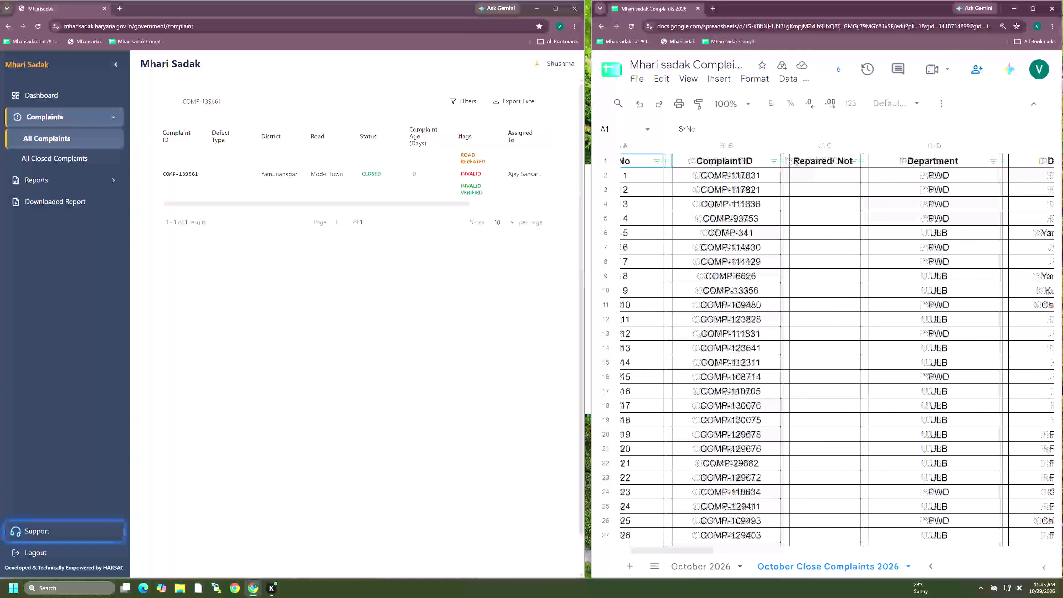
left_click_drag(682, 525, 678, 526)
left_click(773, 177)
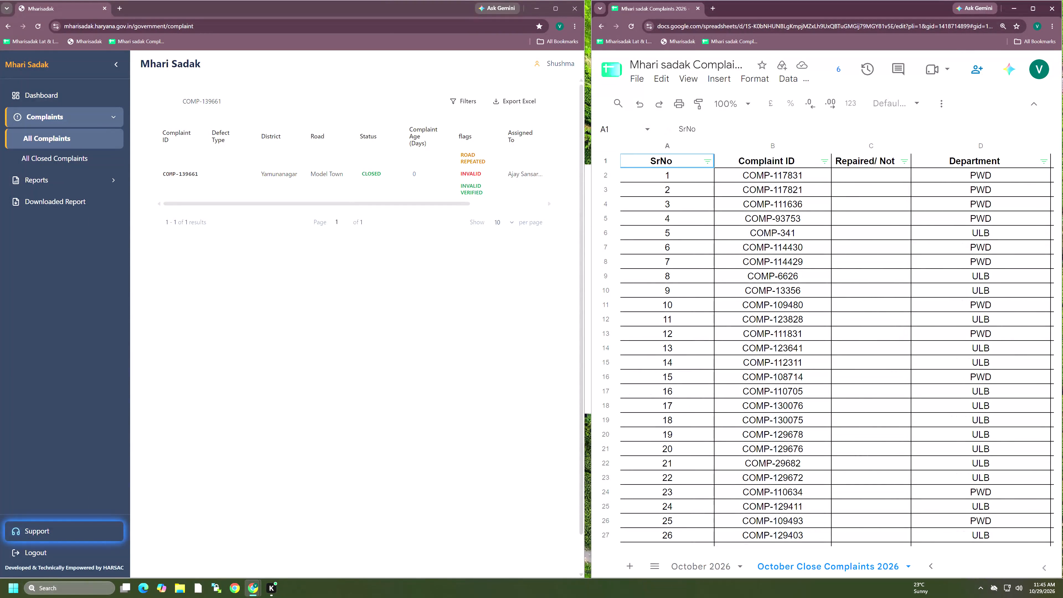
right_click(773, 177)
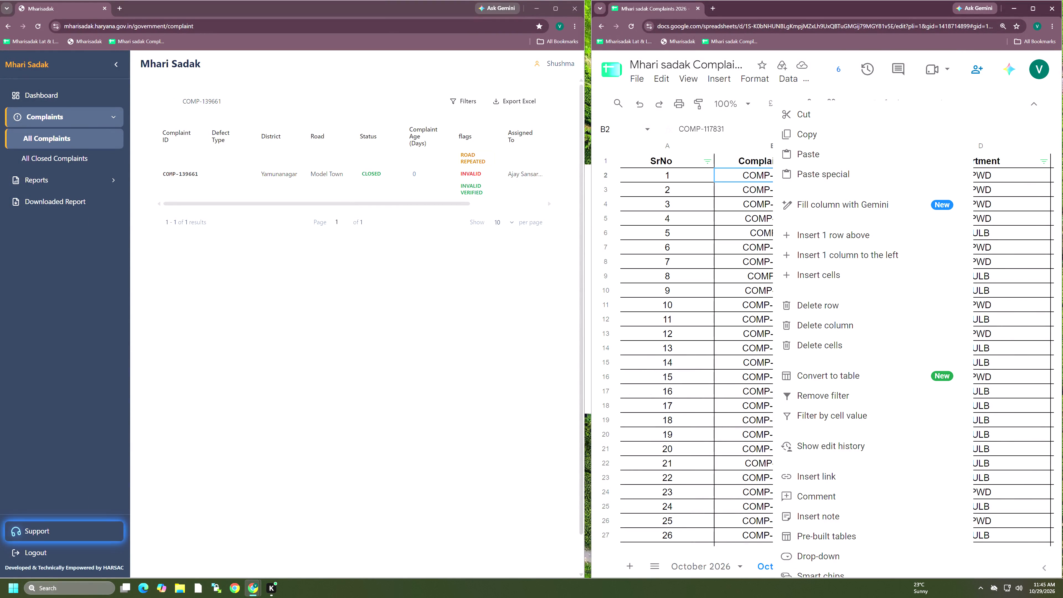
left_click(819, 131)
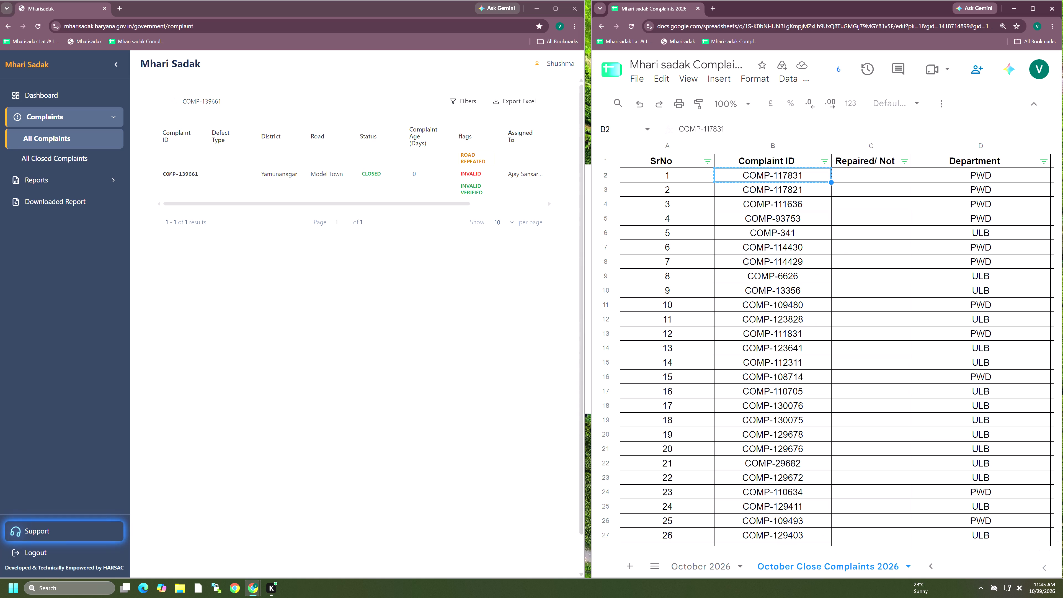
left_click_drag(223, 103, 158, 131)
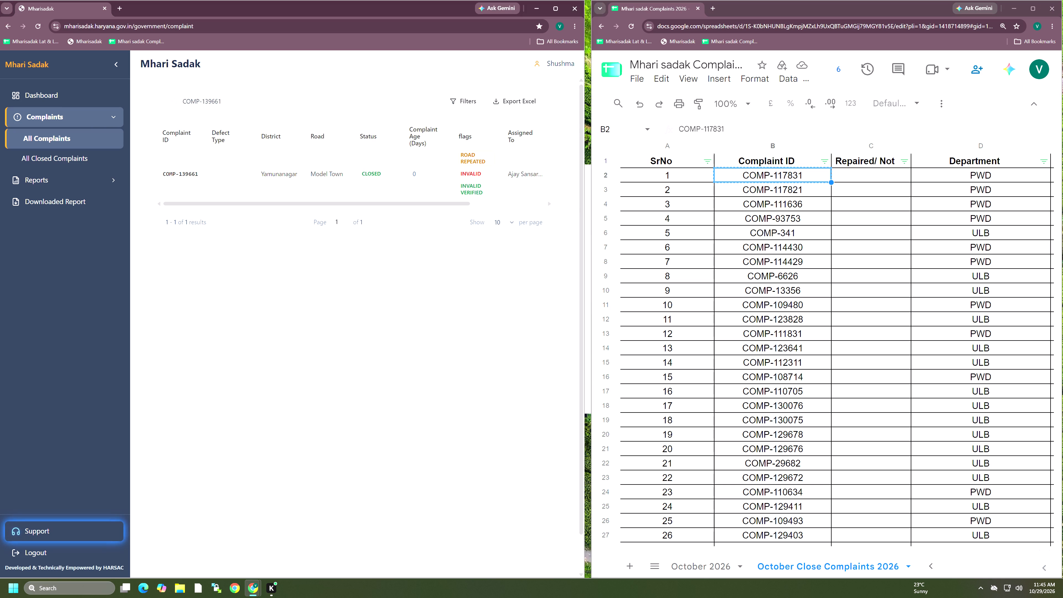
left_click_drag(158, 131, 159, 129)
key("ctrl+v")
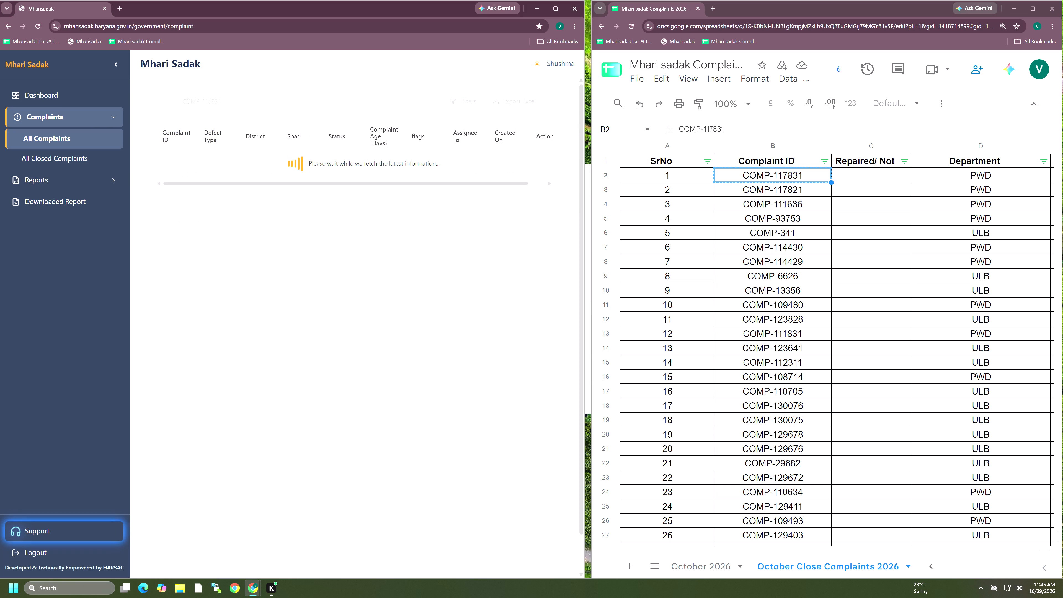
left_click(255, 169)
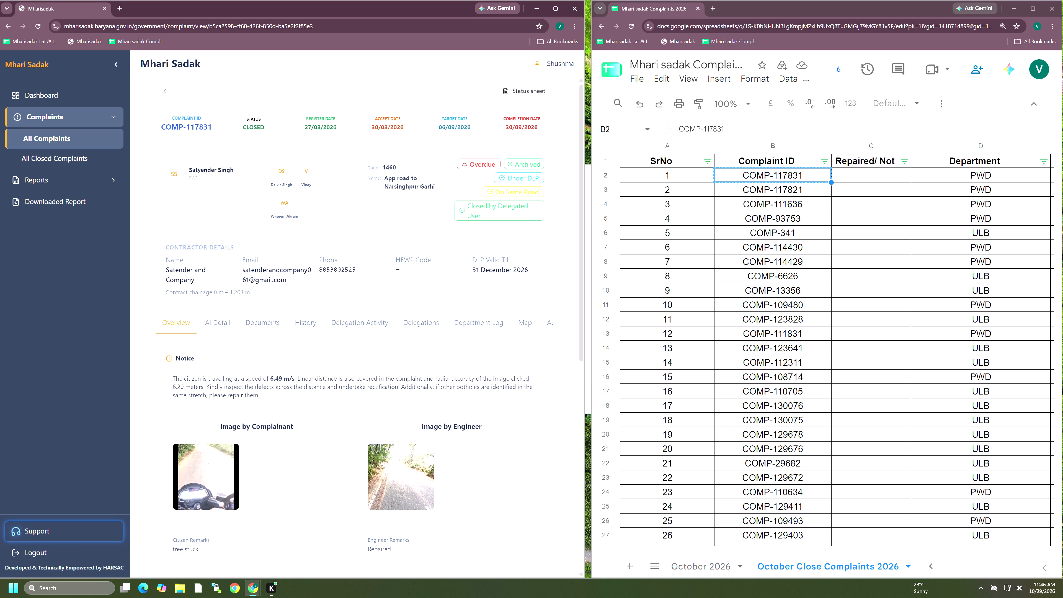
scroll(230, 457, "down", 1)
left_click(195, 434)
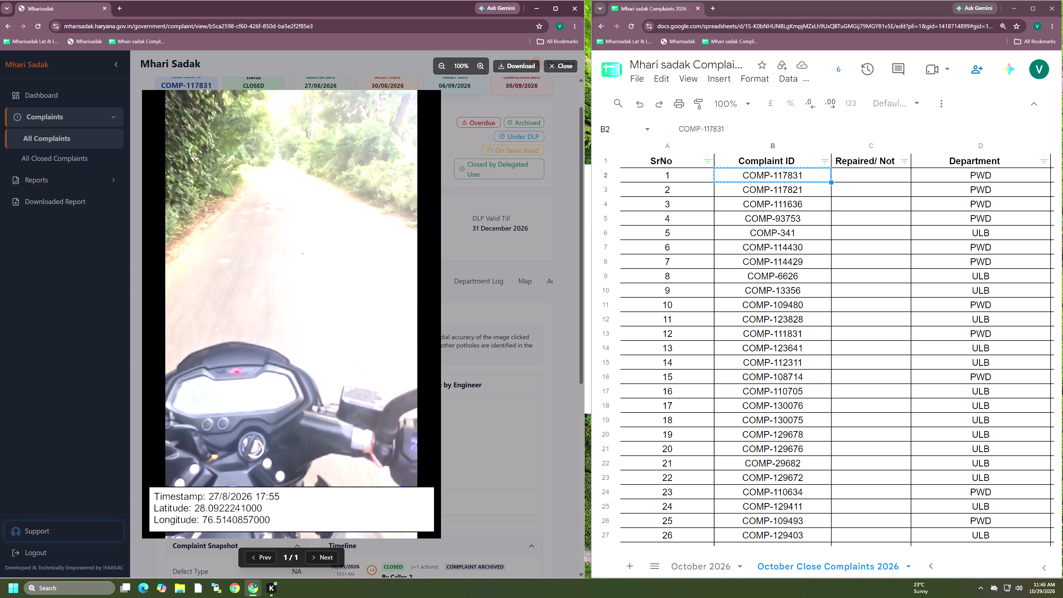
left_click(489, 231)
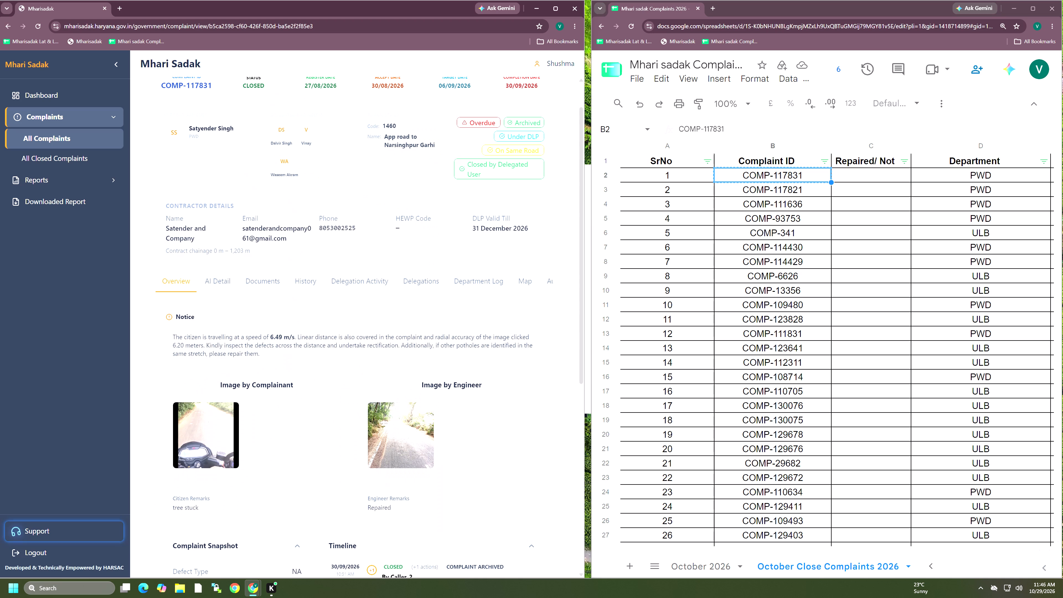
left_click(405, 430)
left_click(549, 291)
Enter "Repaired" in cell C2, the Repaired/ Not column for COMP-117831.
left_click(869, 174)
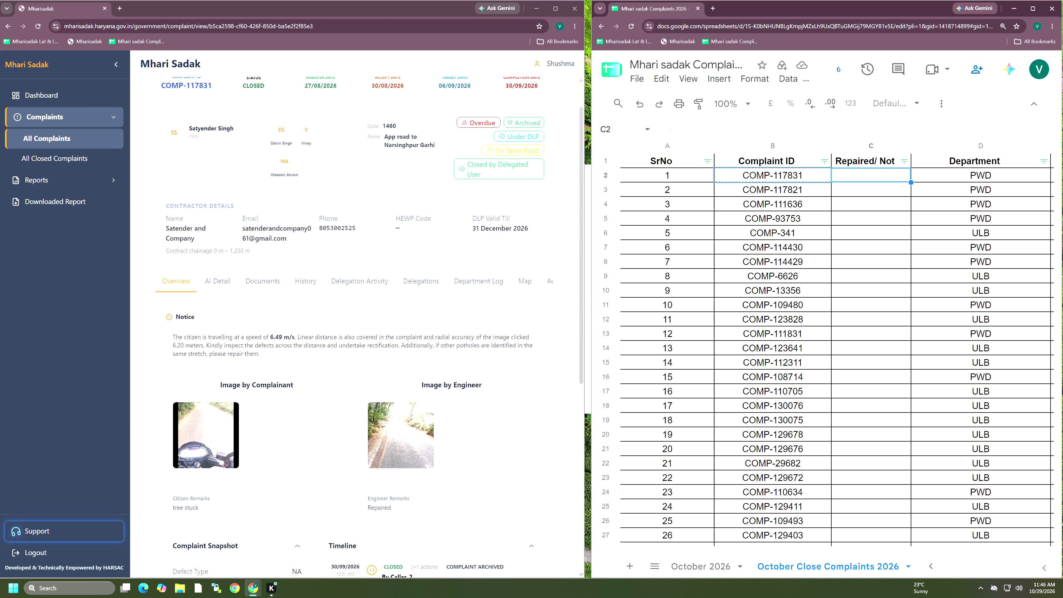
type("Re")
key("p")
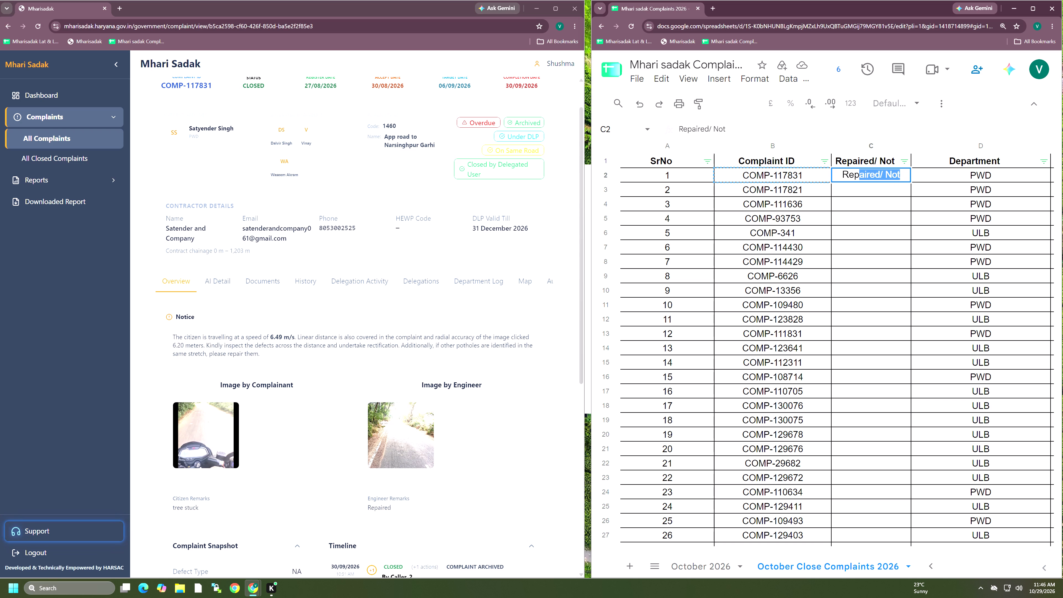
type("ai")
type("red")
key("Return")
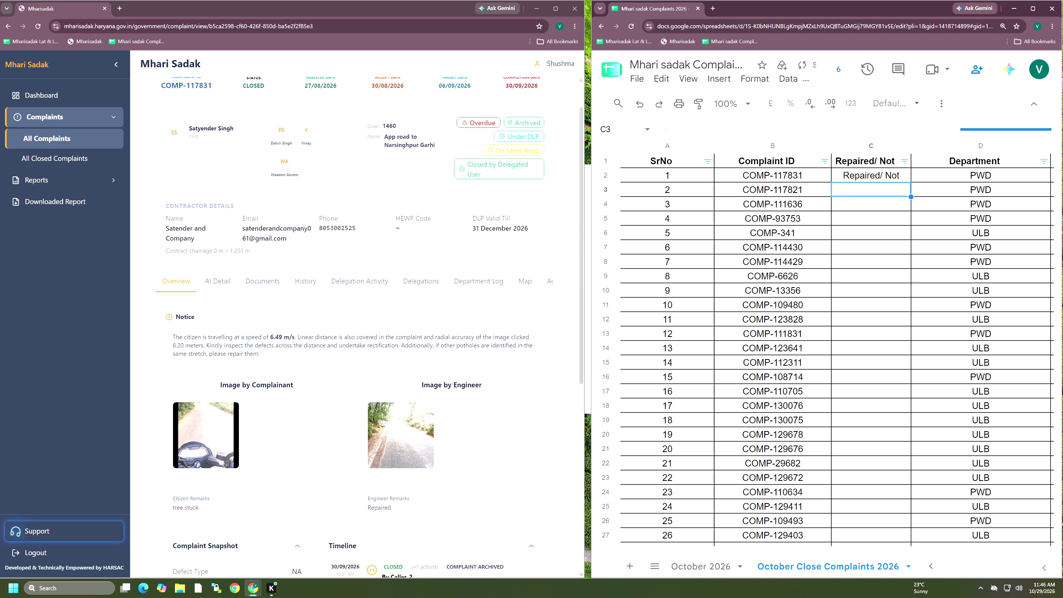
left_click(905, 180)
double_click(903, 177)
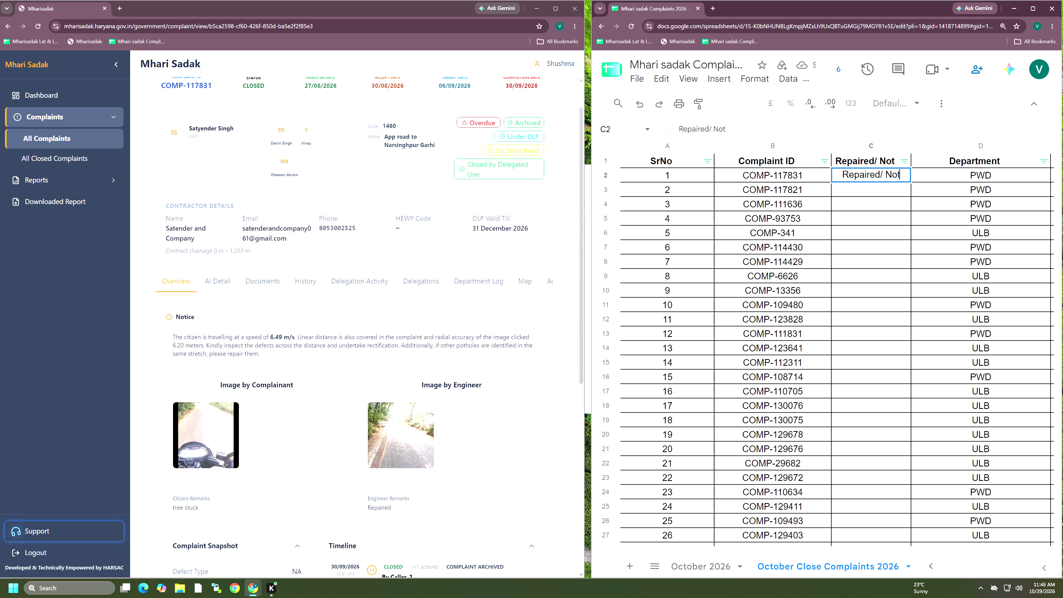
key("BackSpace")
key("BackSpace")
key("BackSpace")
key("BackSpace")
key("BackSpace")
key("Return")
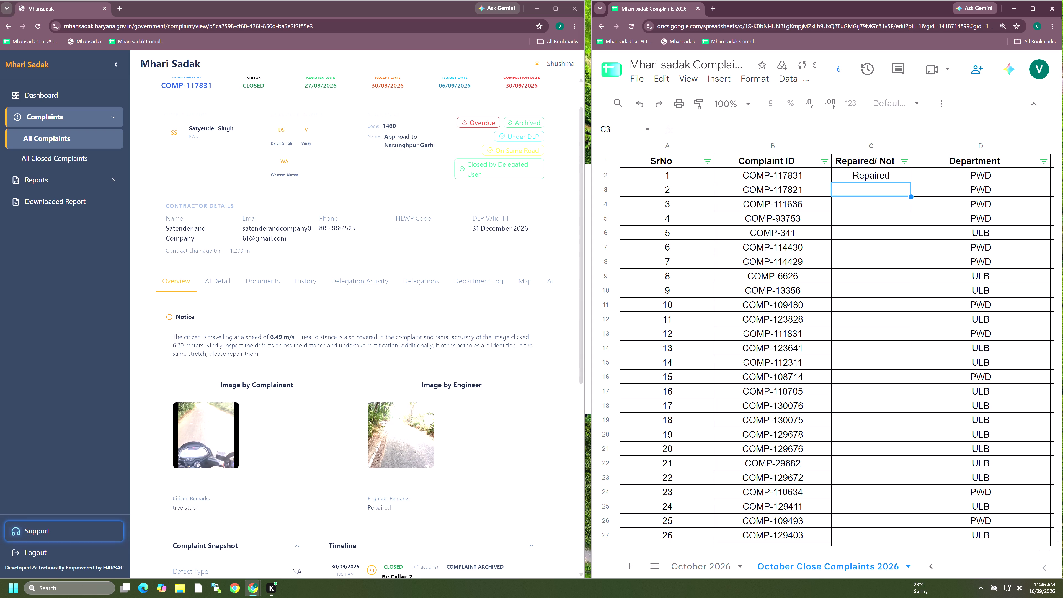
left_click(794, 186)
key("ctrl+c")
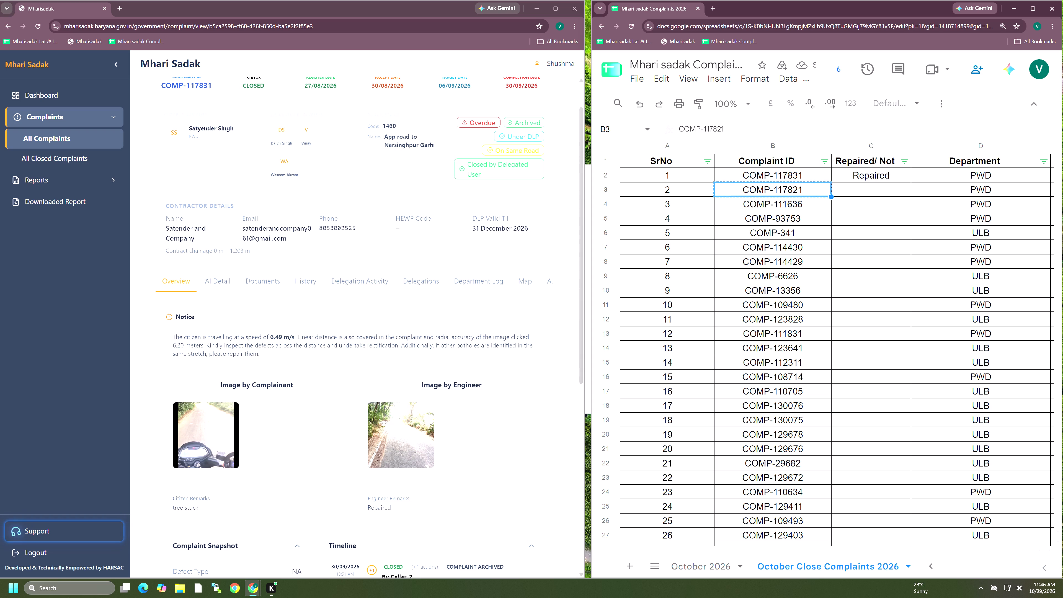
scroll(223, 165, "up", 4)
left_click(164, 94)
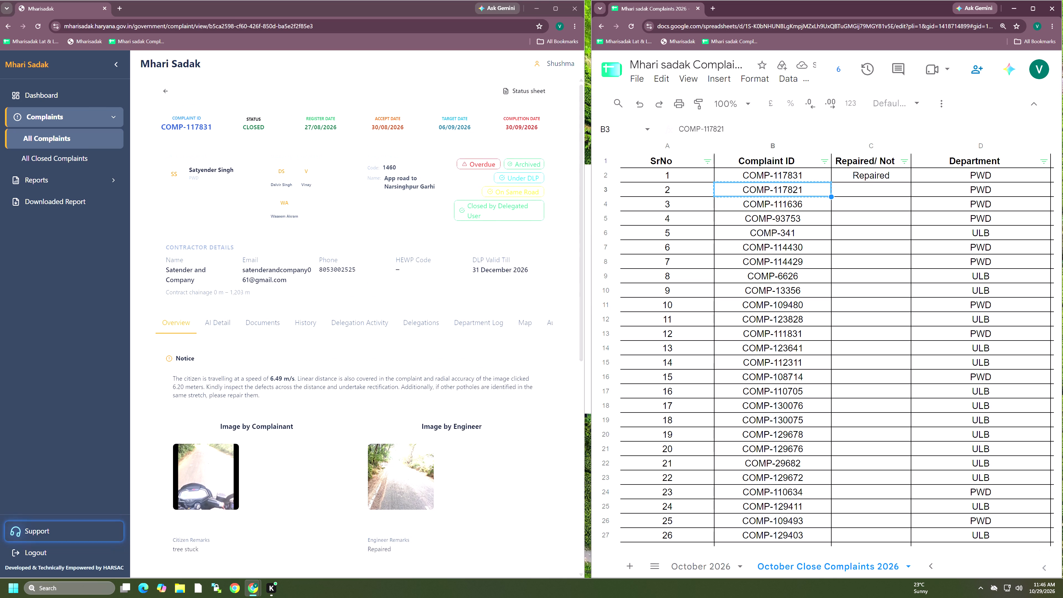
left_click_drag(226, 102, 143, 134)
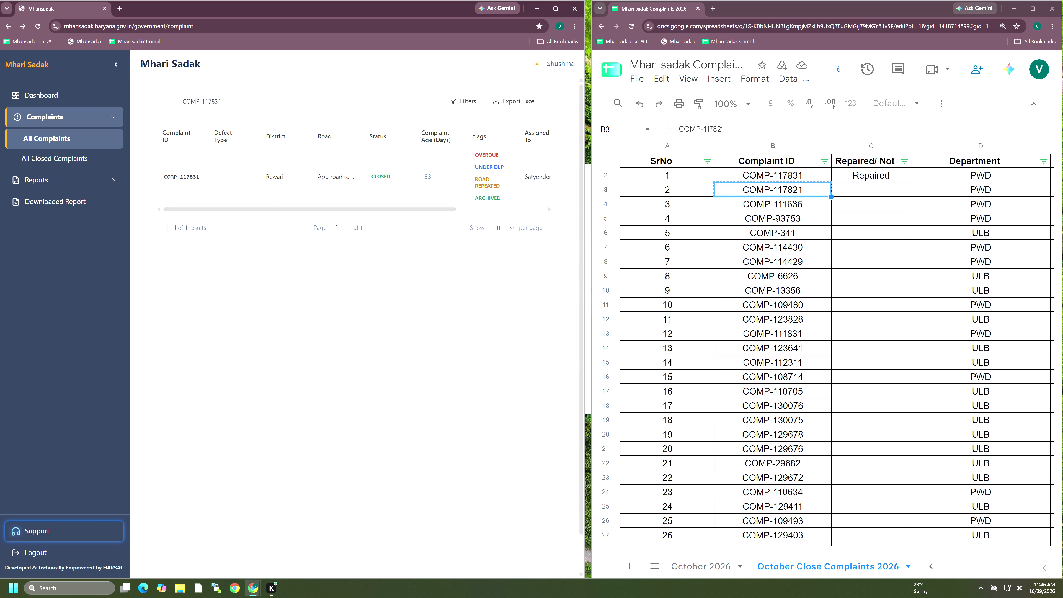
key("ctrl+v")
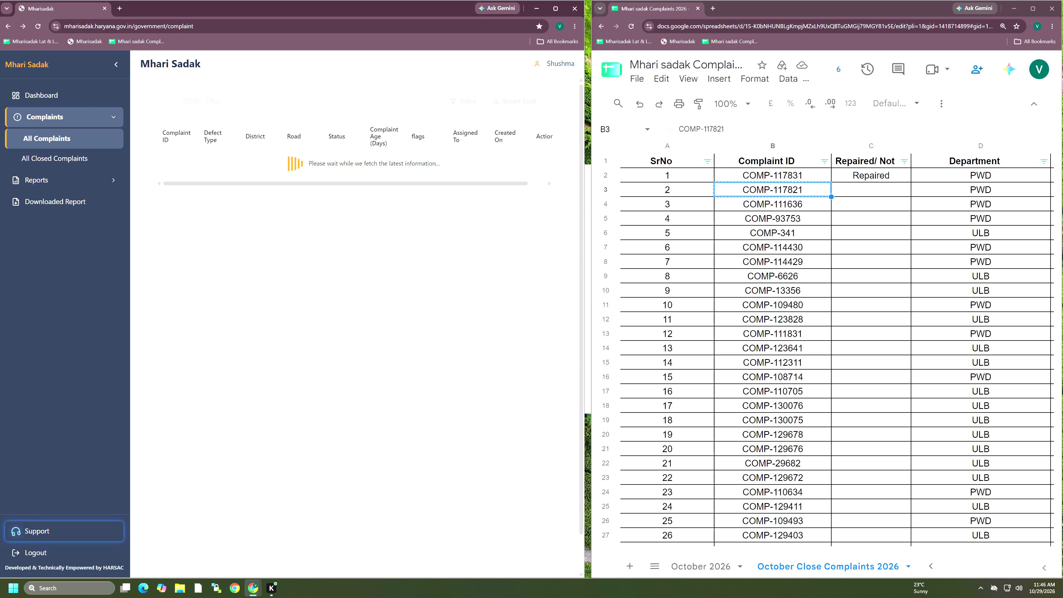
left_click(279, 168)
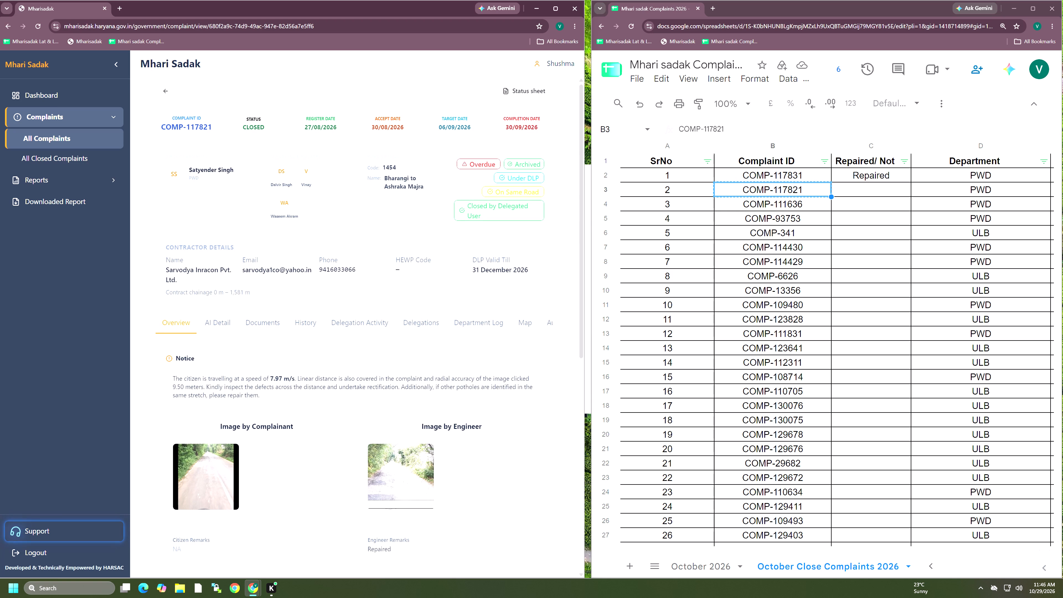
Fill "Repaired" down into cell C3 for COMP-117821.
left_click(875, 190)
key("ctrl+d")
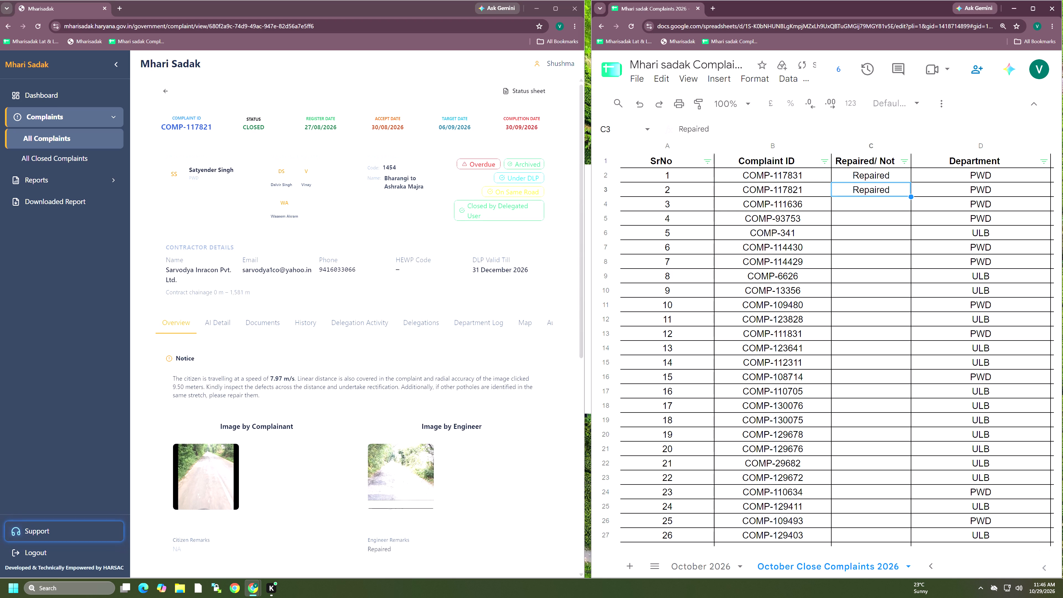
left_click(791, 203)
key("ctrl+c")
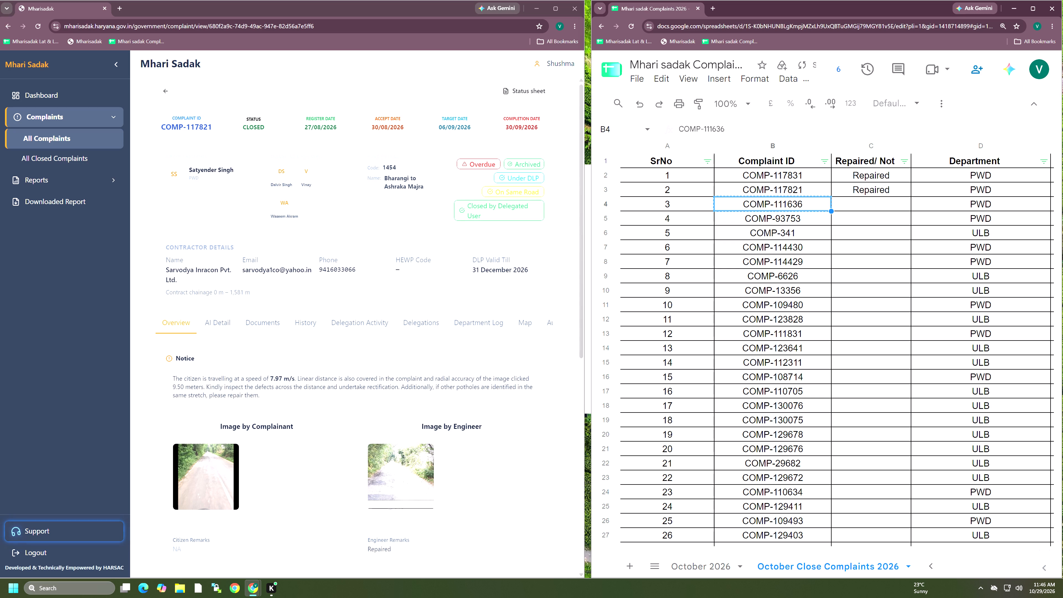
left_click(168, 92)
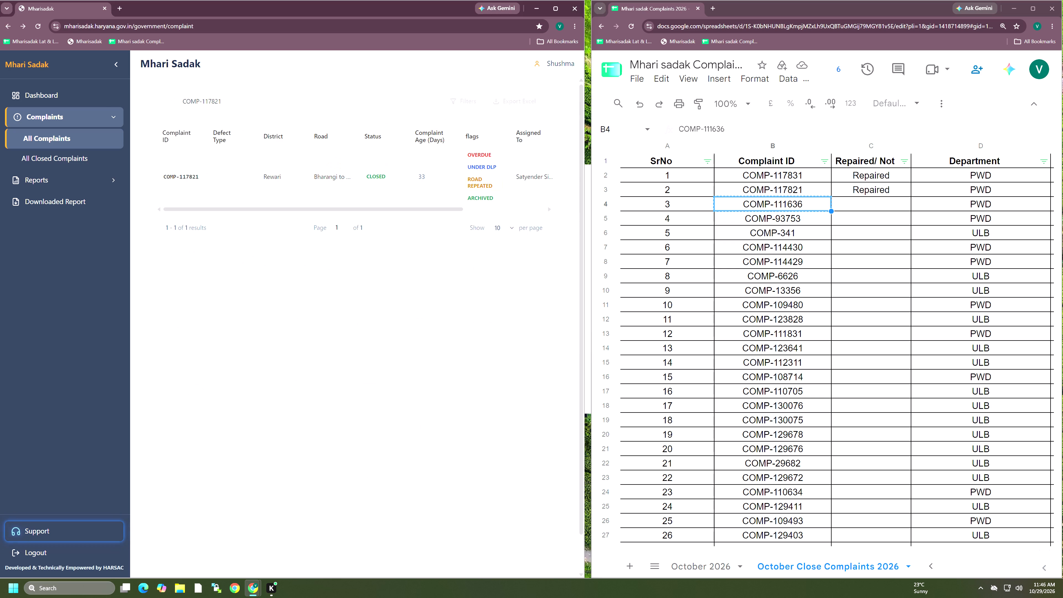
left_click_drag(227, 100, 164, 127)
key("ctrl+v")
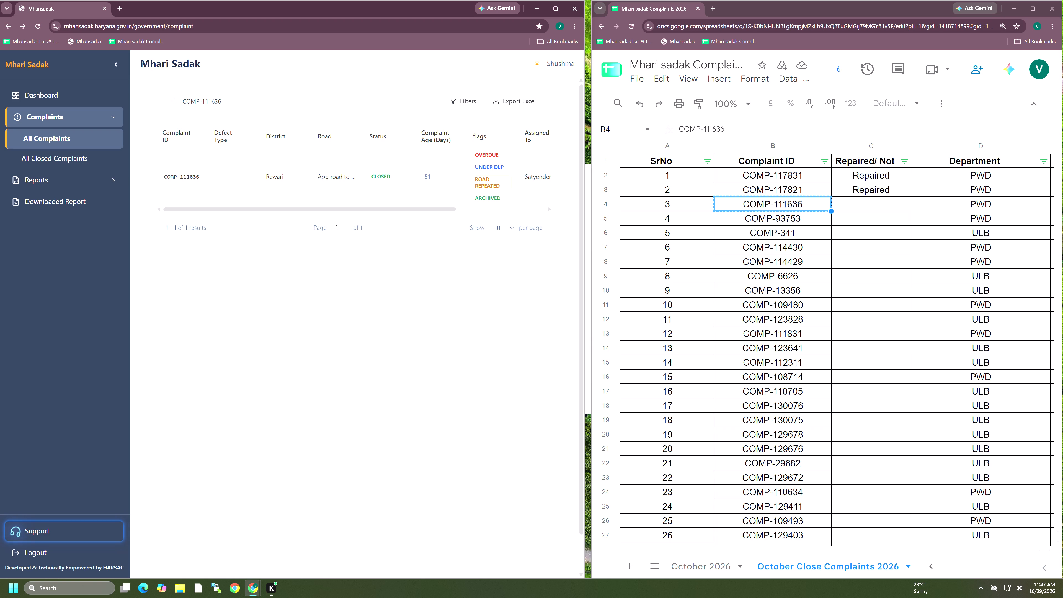
left_click(295, 183)
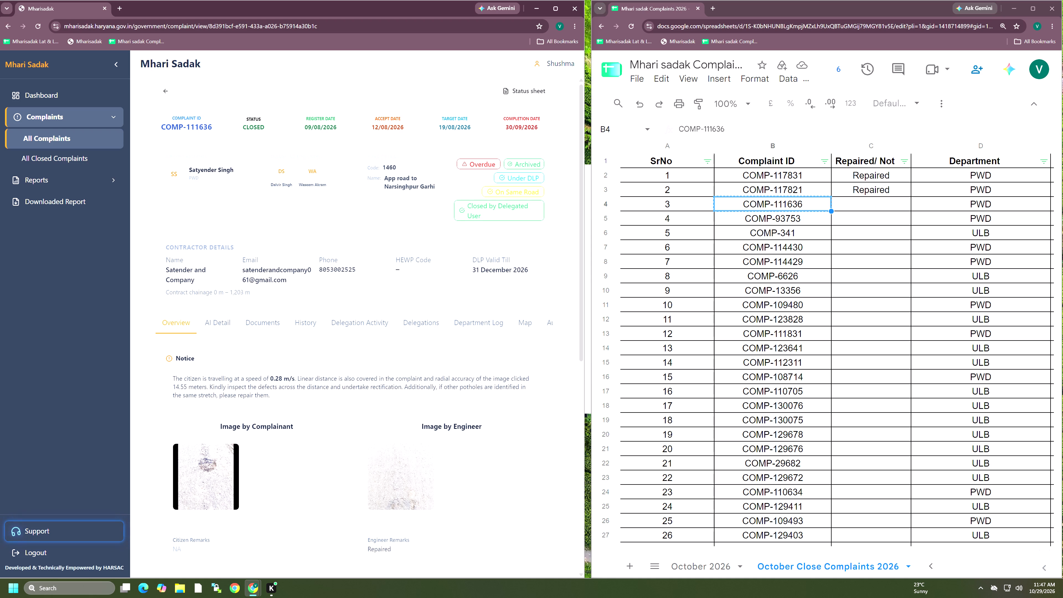
left_click(211, 465)
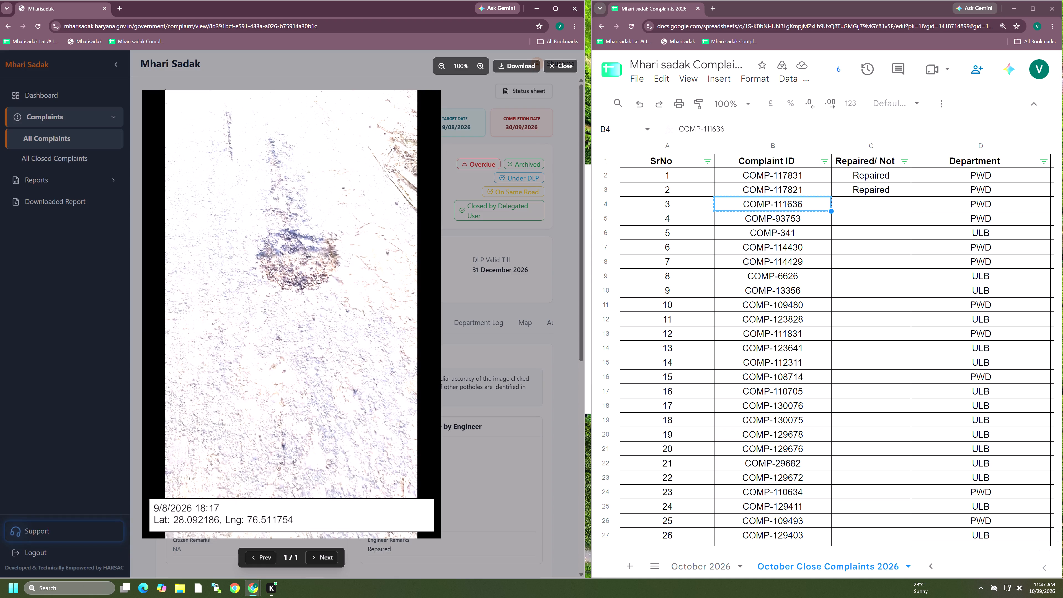
left_click(507, 289)
left_click(378, 502)
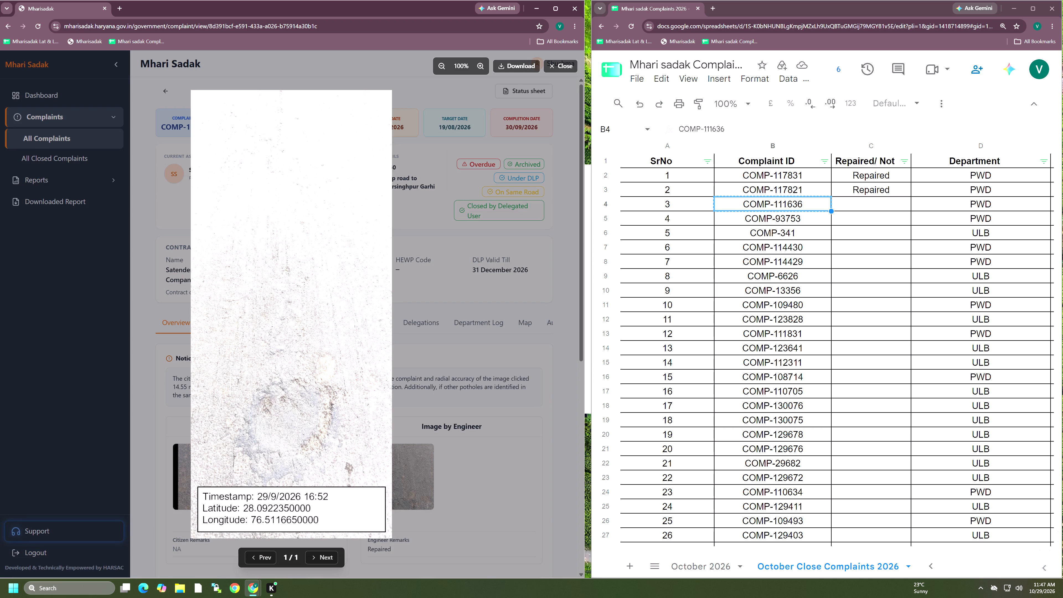
left_click(563, 261)
Fill "Repaired" down into cell C4 for COMP-111636.
left_click(868, 209)
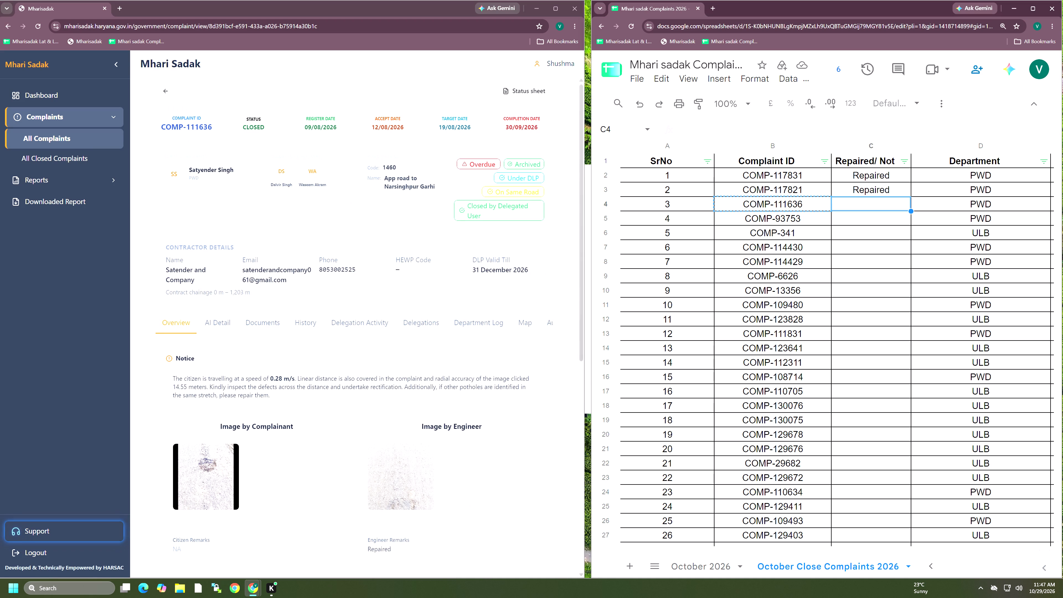
key("ctrl+d")
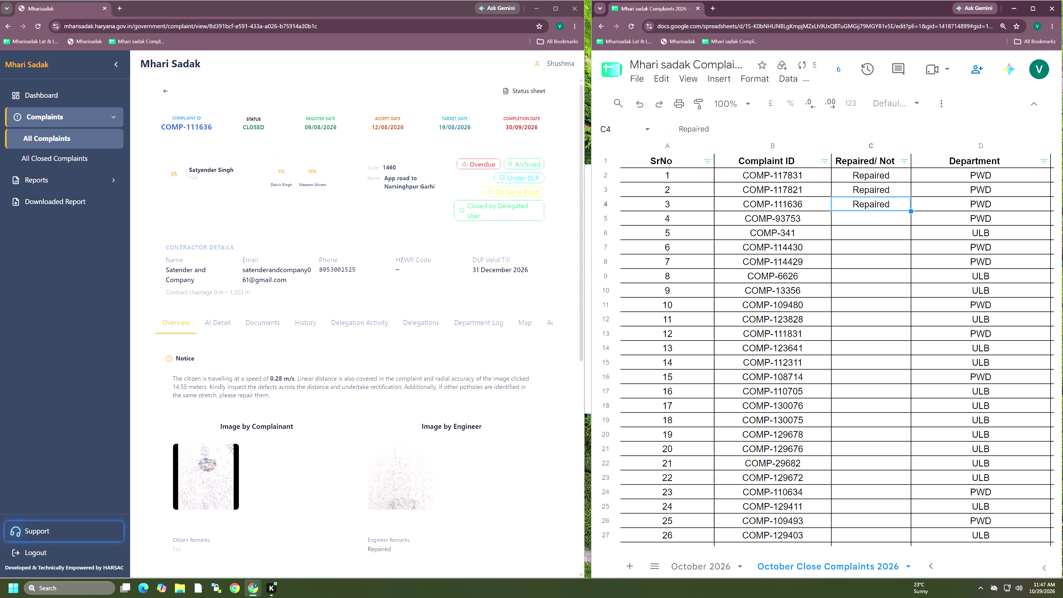
left_click(783, 219)
key("ctrl+c")
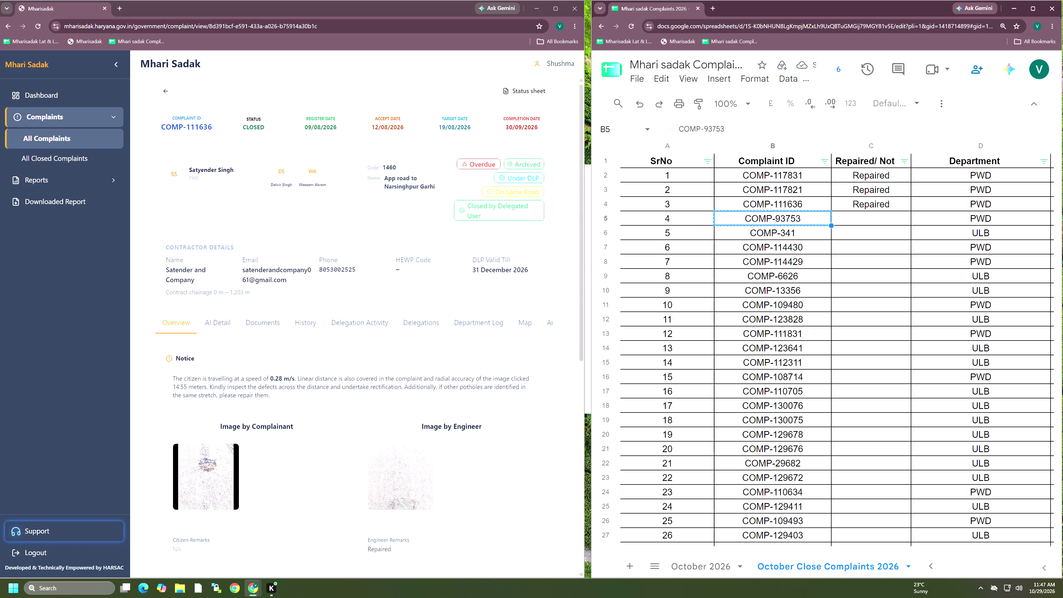
left_click(166, 92)
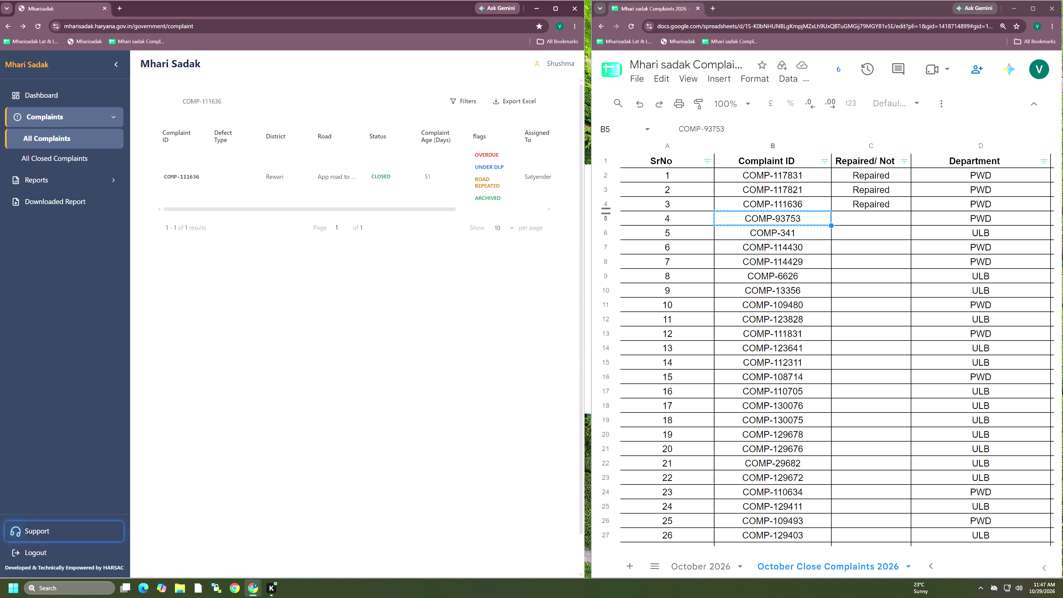
left_click_drag(226, 99, 149, 132)
key("ctrl+v")
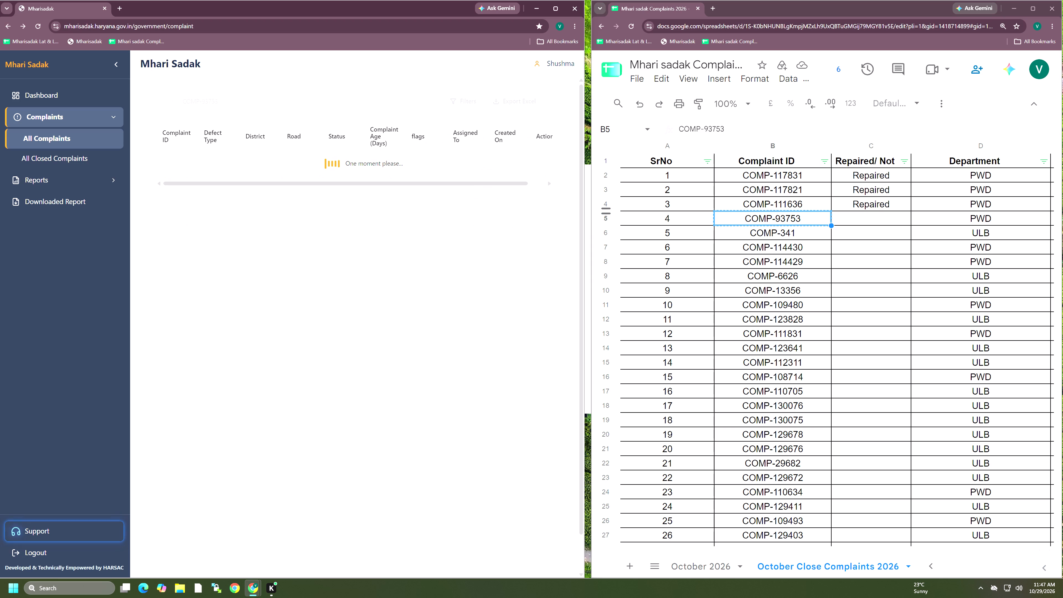
left_click(370, 173)
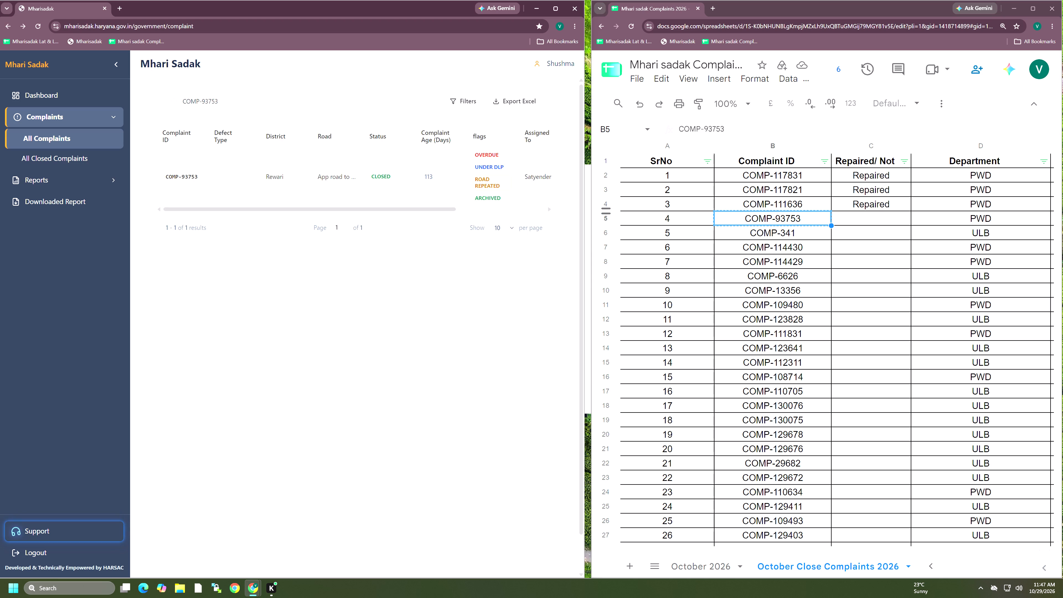
left_click(295, 176)
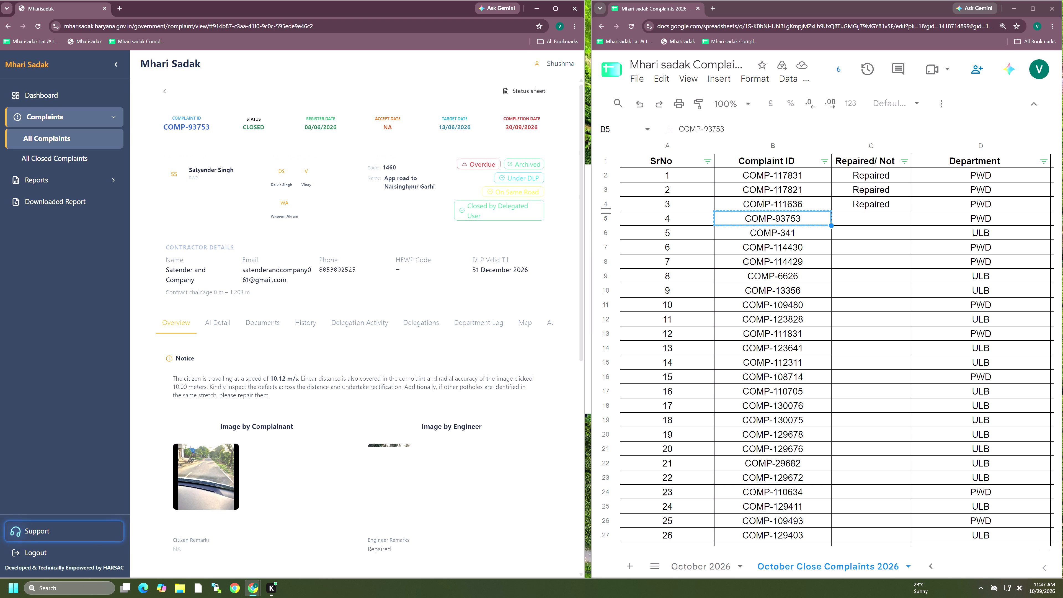
Fill "Repaired" down into cell C5 for COMP-93753.
left_click(870, 218)
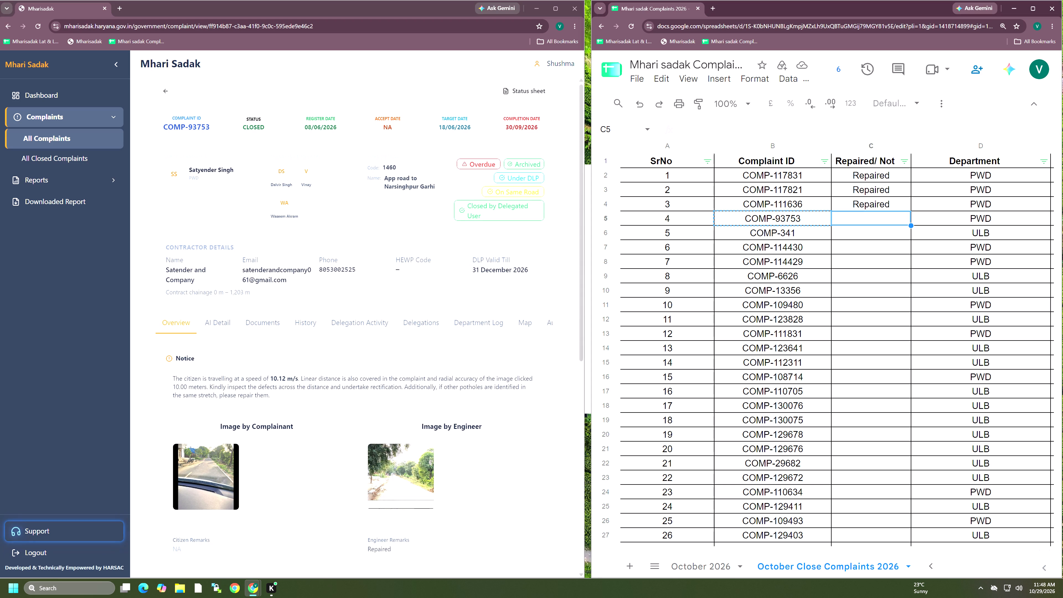
key("ctrl+d")
Copy complaint ID COMP-341 from cell B6 and search for it in the All Complaints list.
left_click(798, 234)
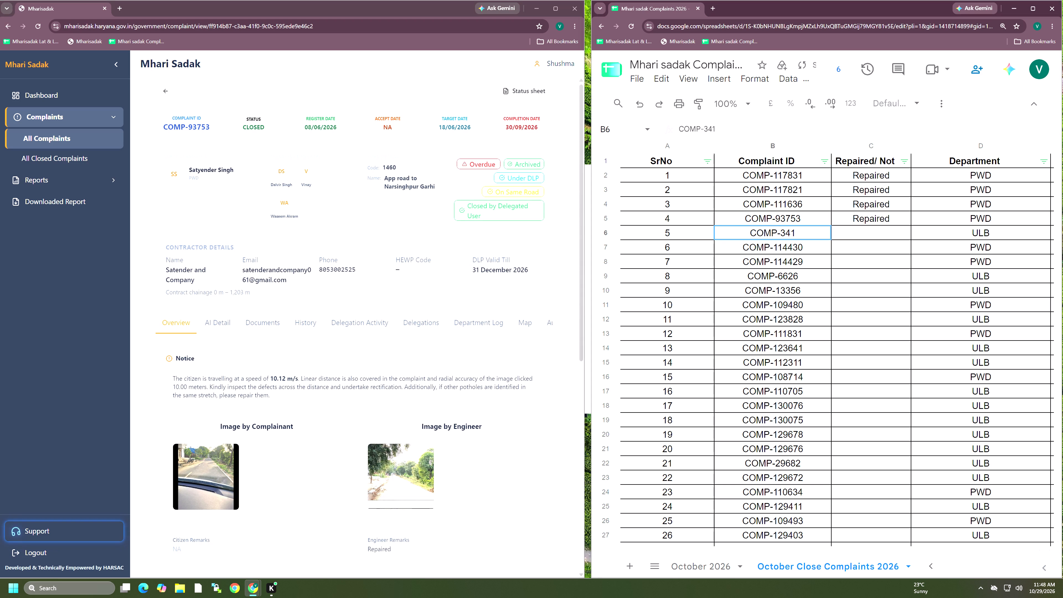
key("ctrl+c")
left_click(171, 92)
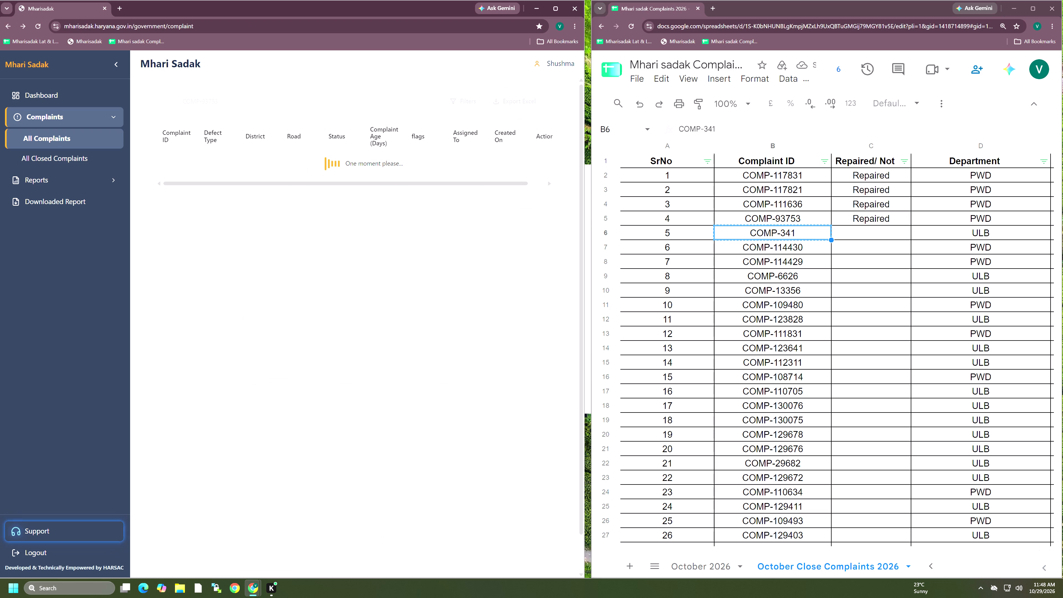
left_click_drag(222, 102, 163, 127)
key("ctrl+v")
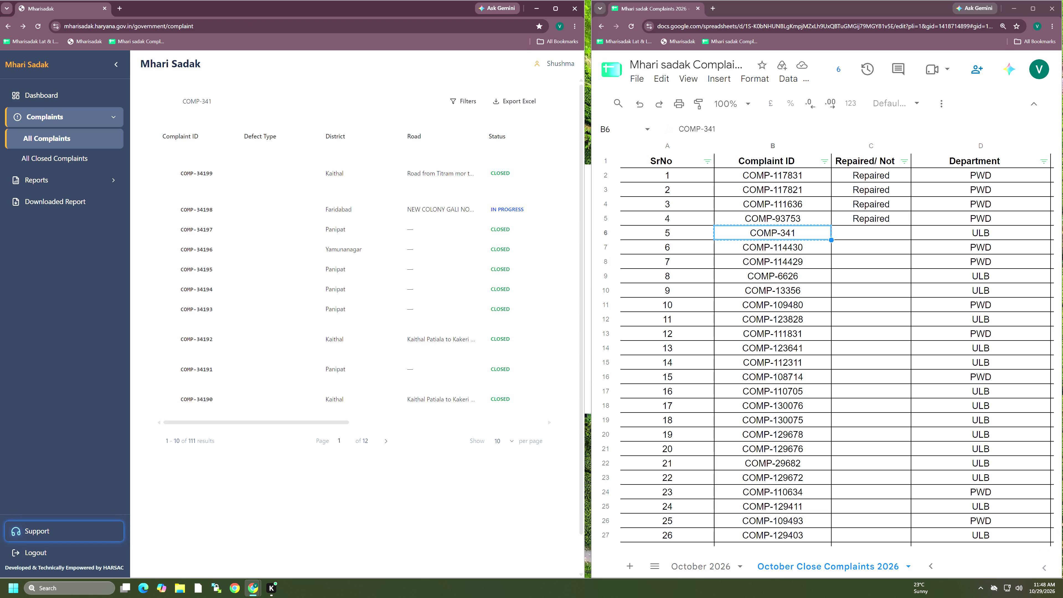
Go to page 12 of the COMP-341 search results and open complaint COMP-341's details.
left_click(344, 440)
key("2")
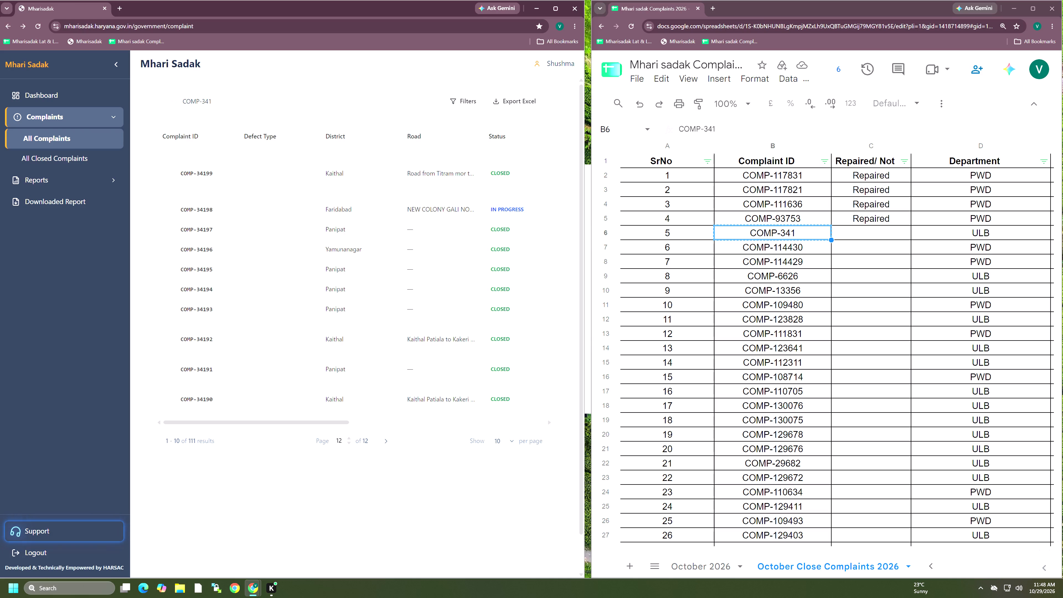
key("Return")
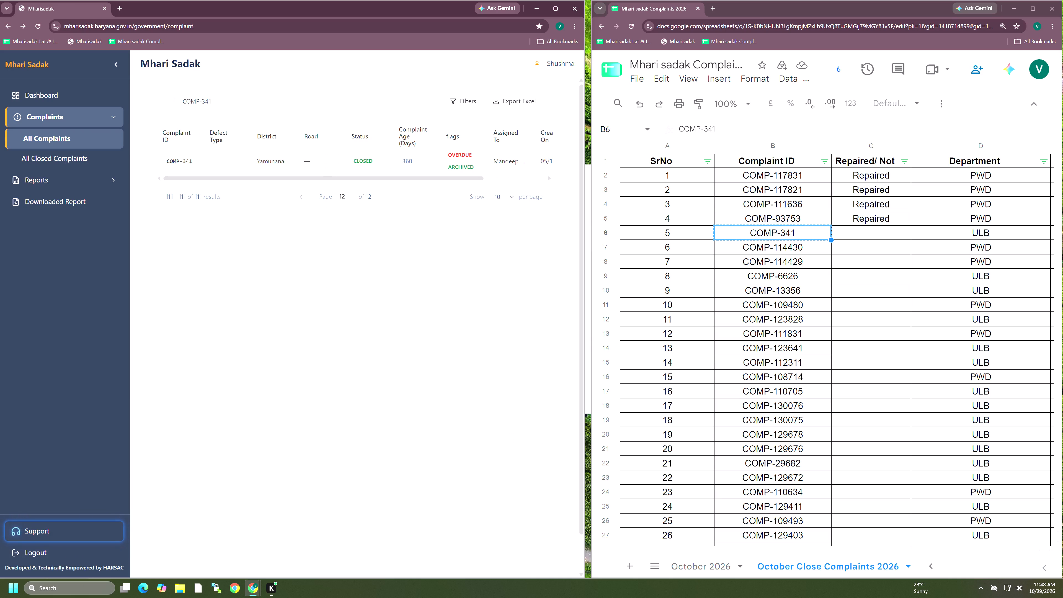
left_click(349, 161)
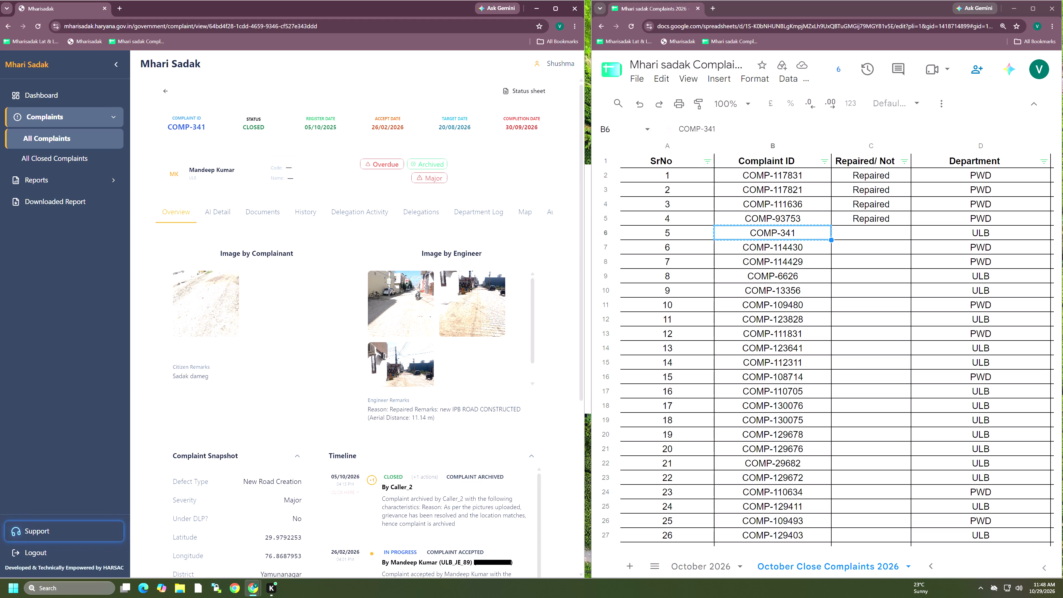
Fill "Repaired" down into cell C6 for COMP-341.
left_click(858, 231)
key("ctrl+d")
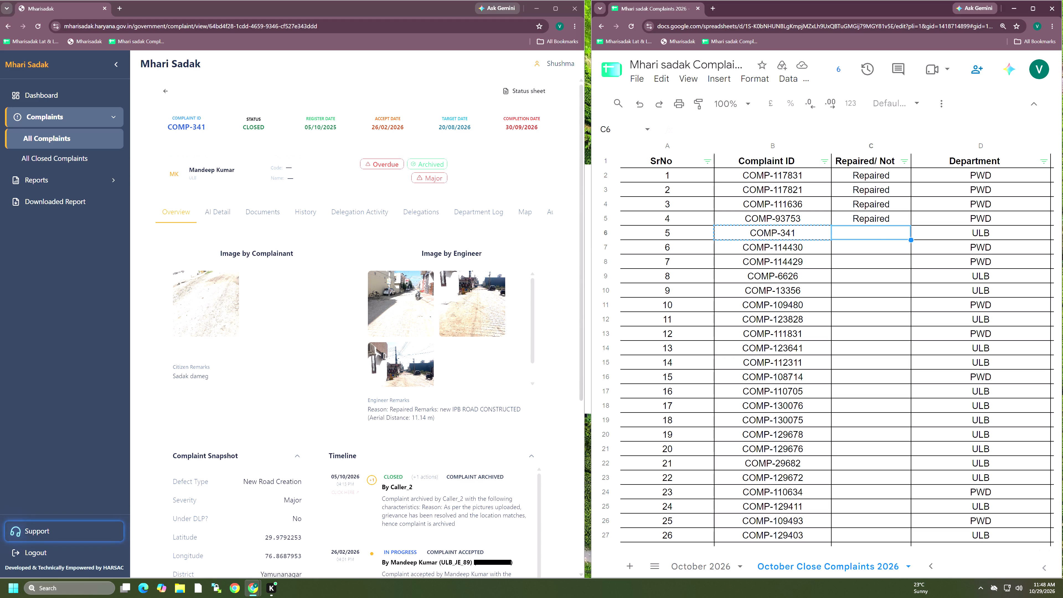
left_click(795, 246)
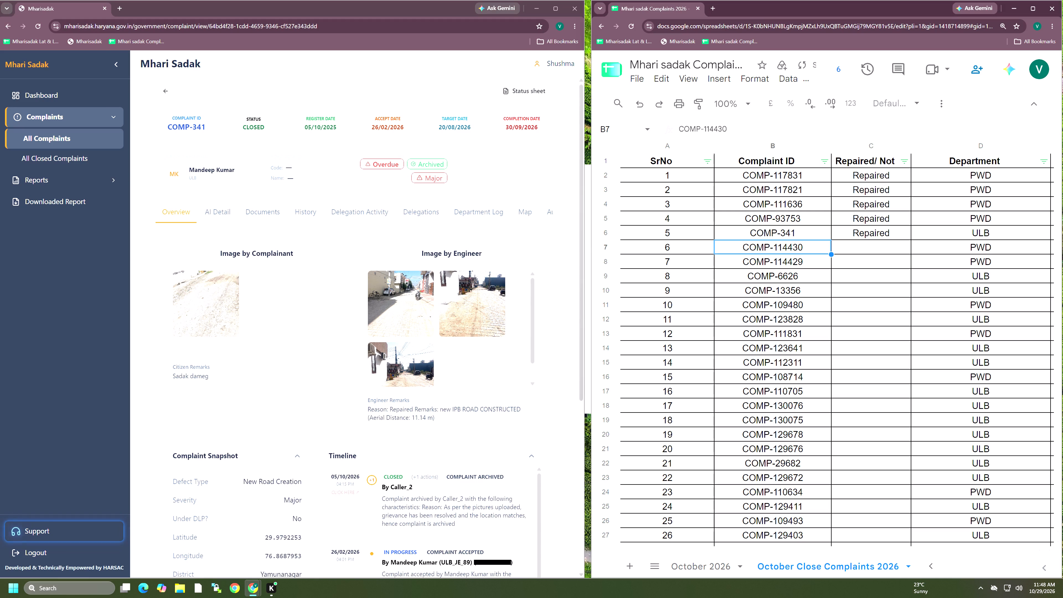
key("ctrl+c")
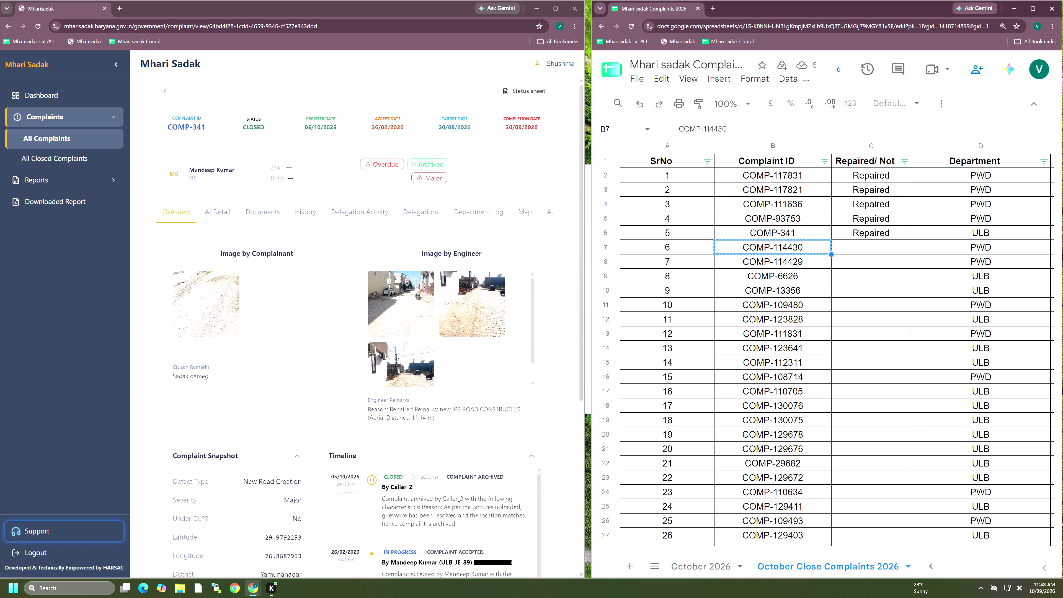
left_click(162, 91)
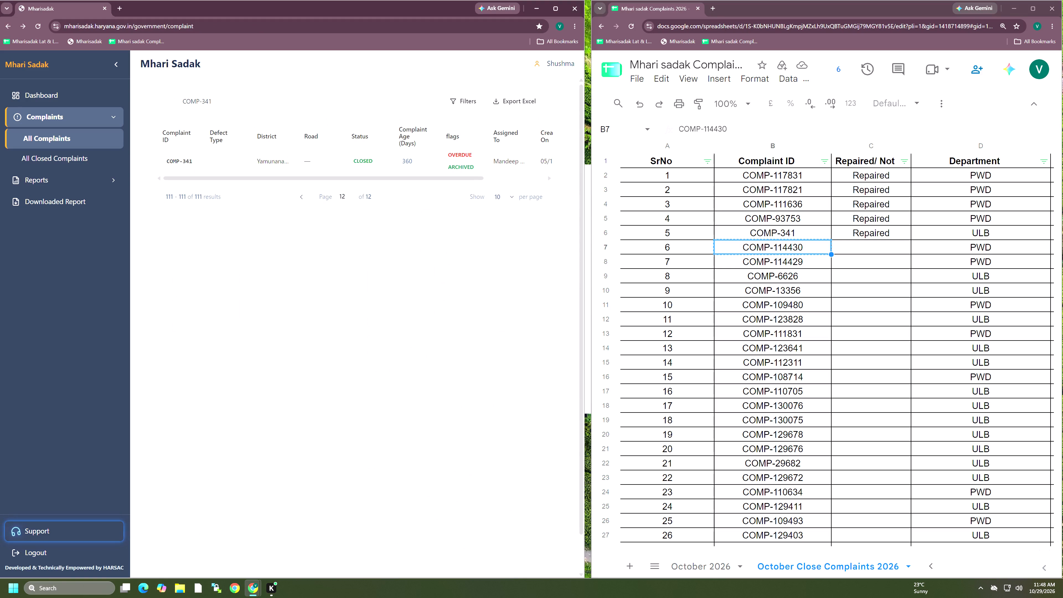
left_click_drag(217, 102, 149, 130)
key("ctrl+v")
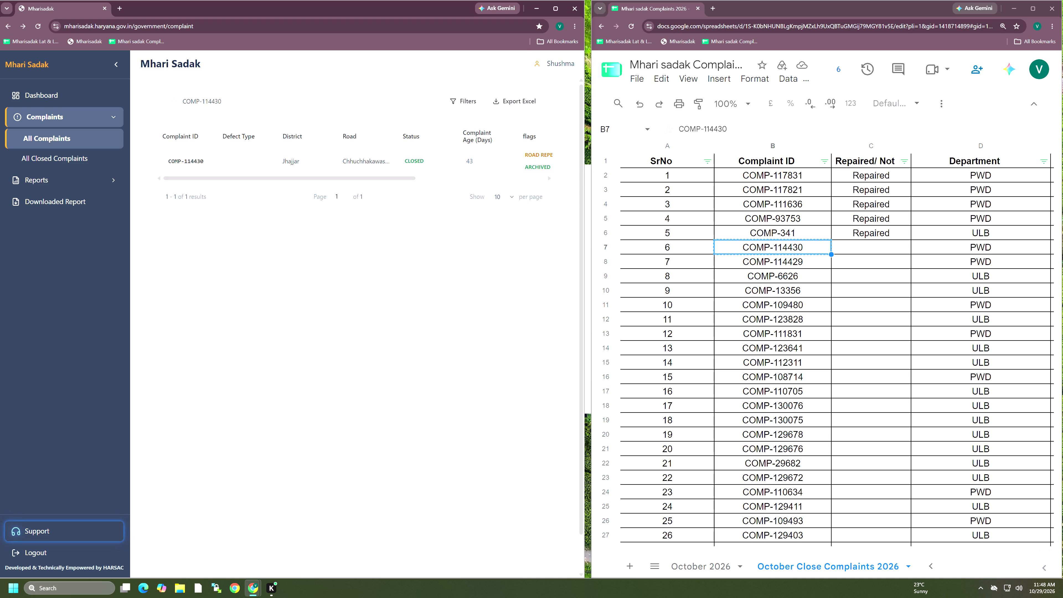
left_click(333, 162)
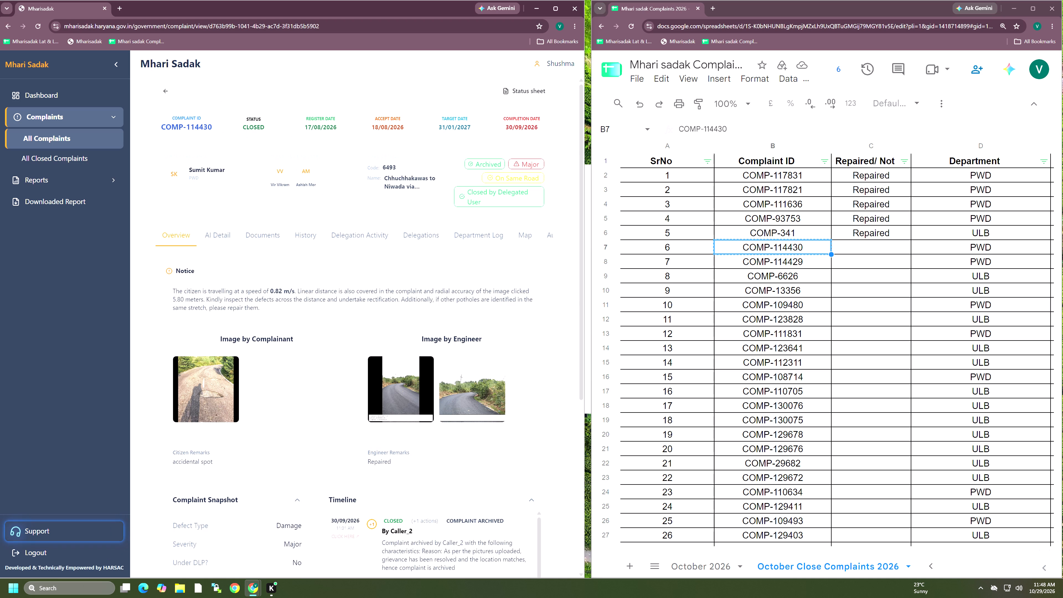
Fill "Repaired" down into cell C7 for COMP-114430.
left_click(873, 244)
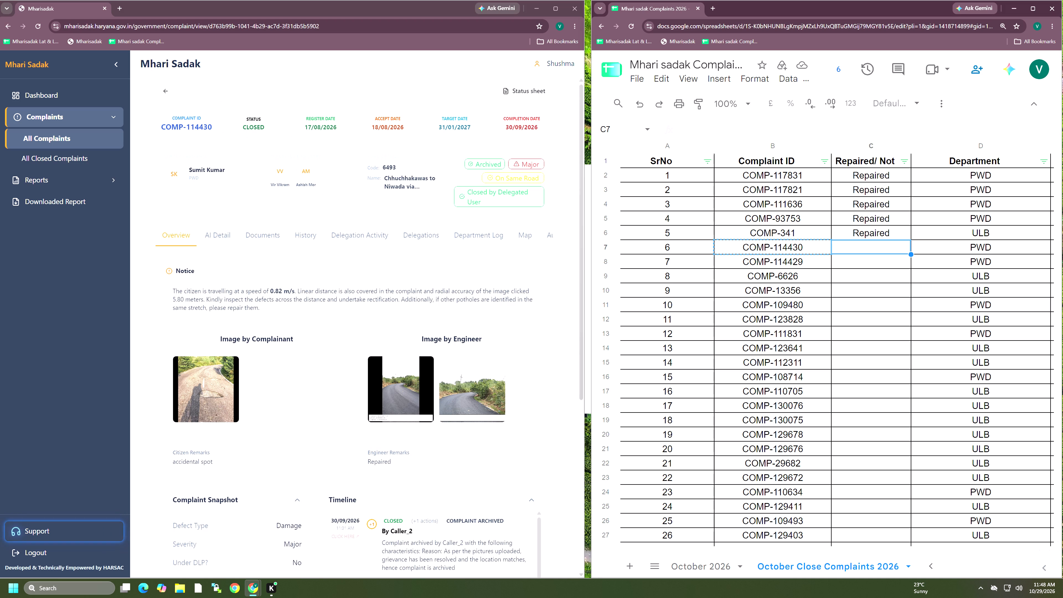
key("ctrl+d")
left_click(804, 268)
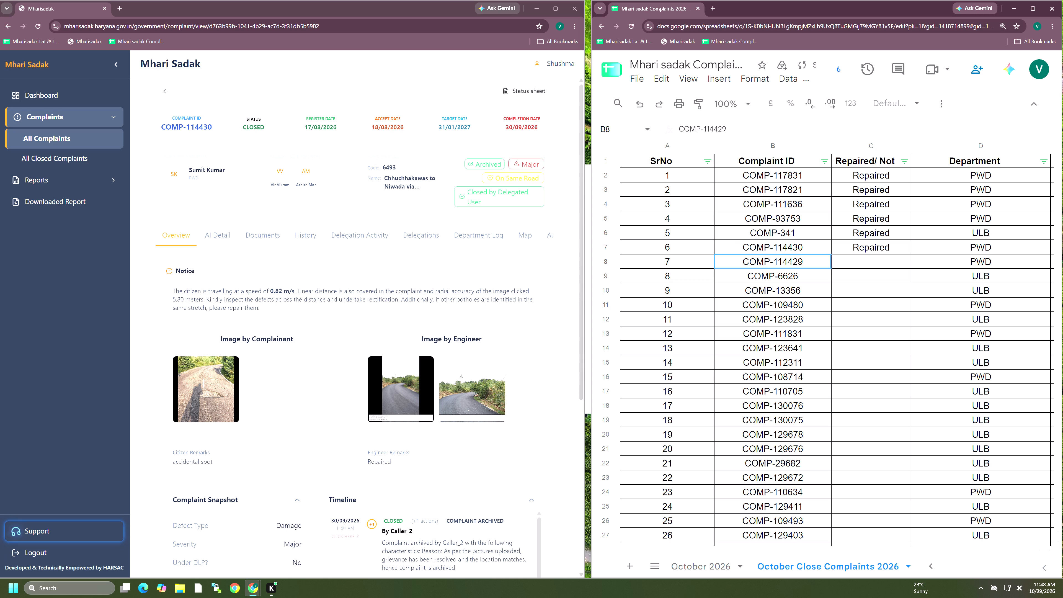
key("ctrl+c")
left_click(167, 89)
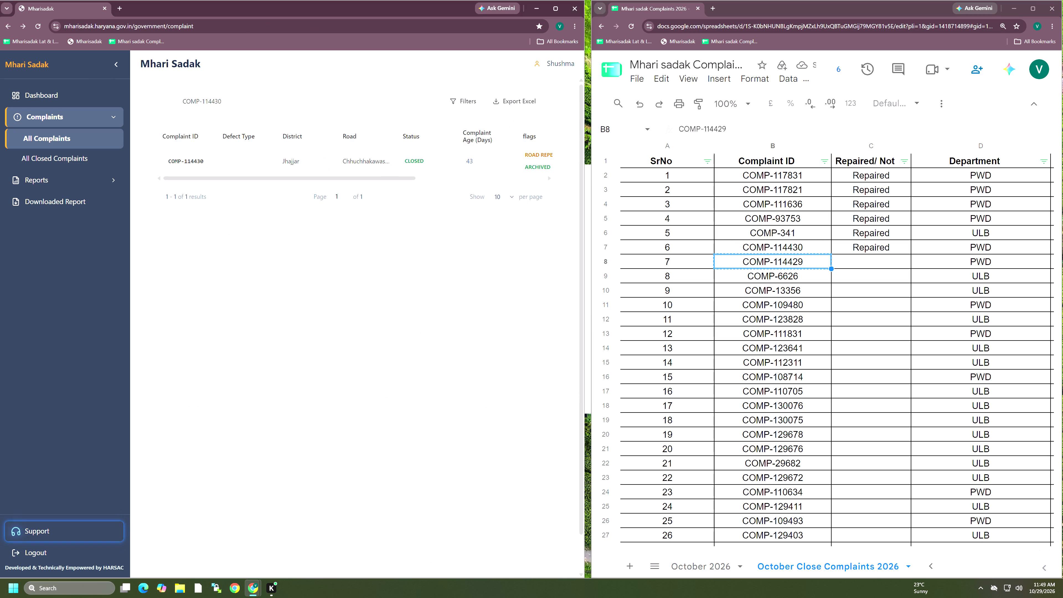
left_click_drag(225, 100, 159, 128)
key("ctrl+v")
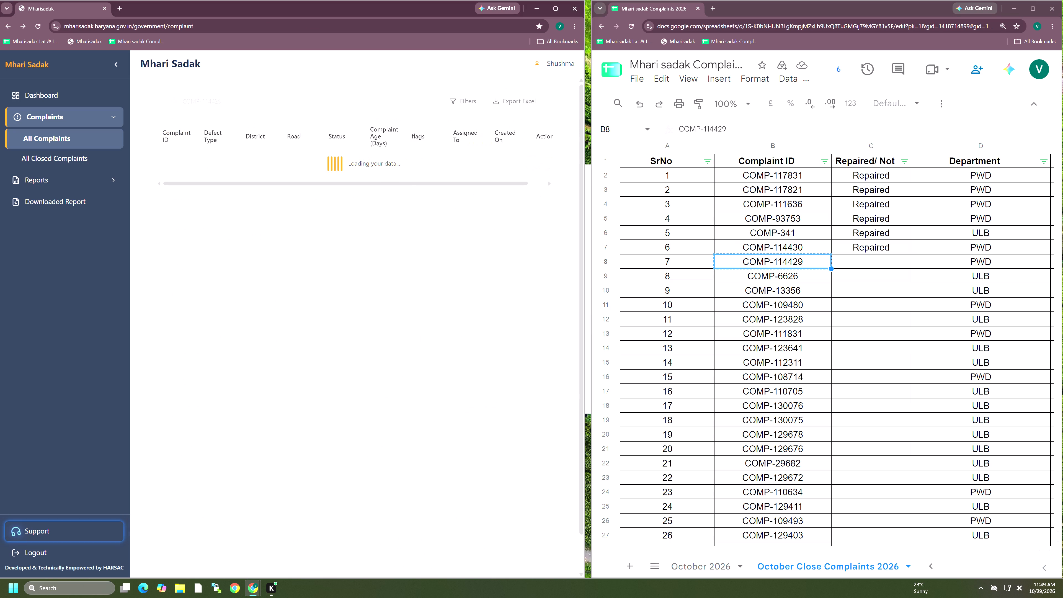
left_click(314, 174)
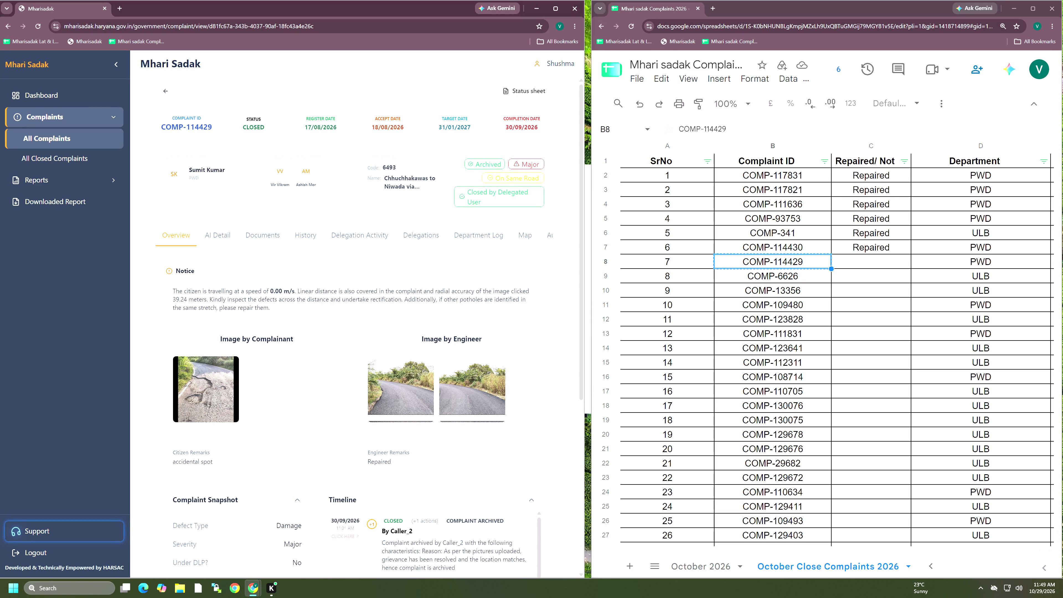
Fill "Repaired" down into cell C8 for COMP-114429.
left_click(859, 255)
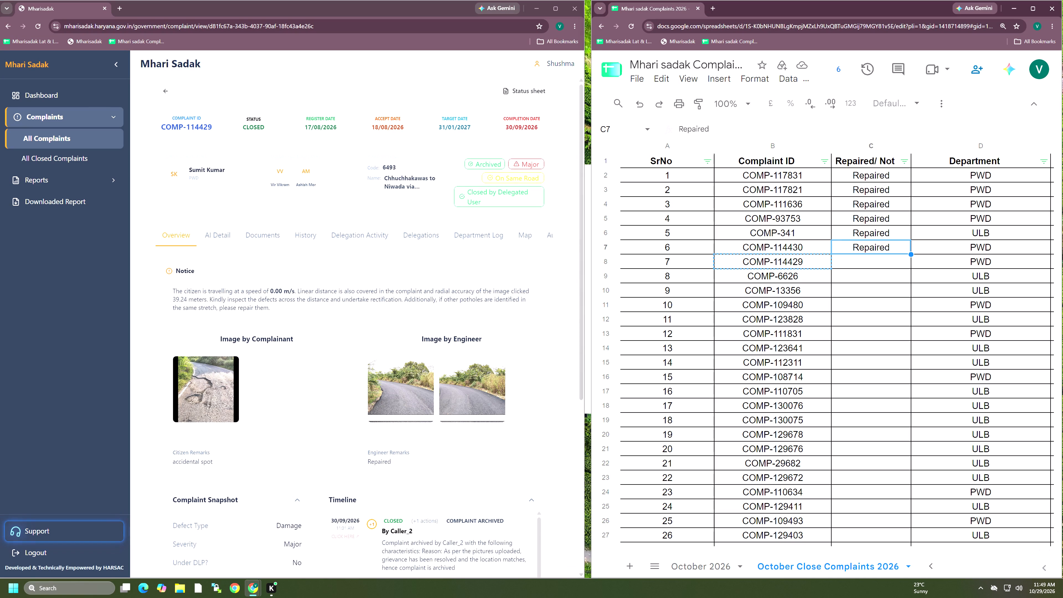
left_click(858, 268)
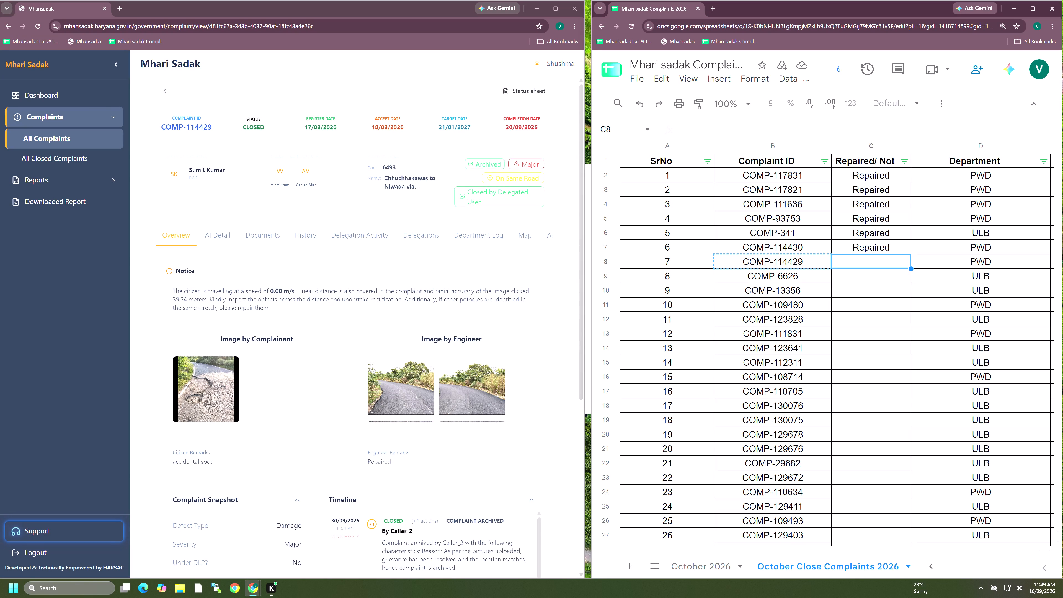
key("ctrl+d")
left_click(777, 277)
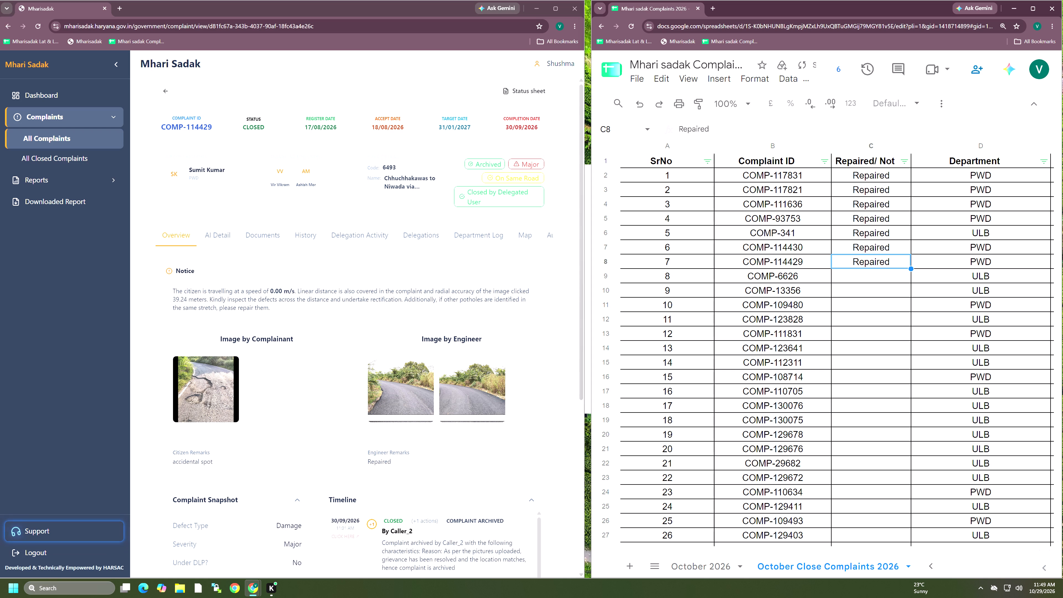
key("ctrl+c")
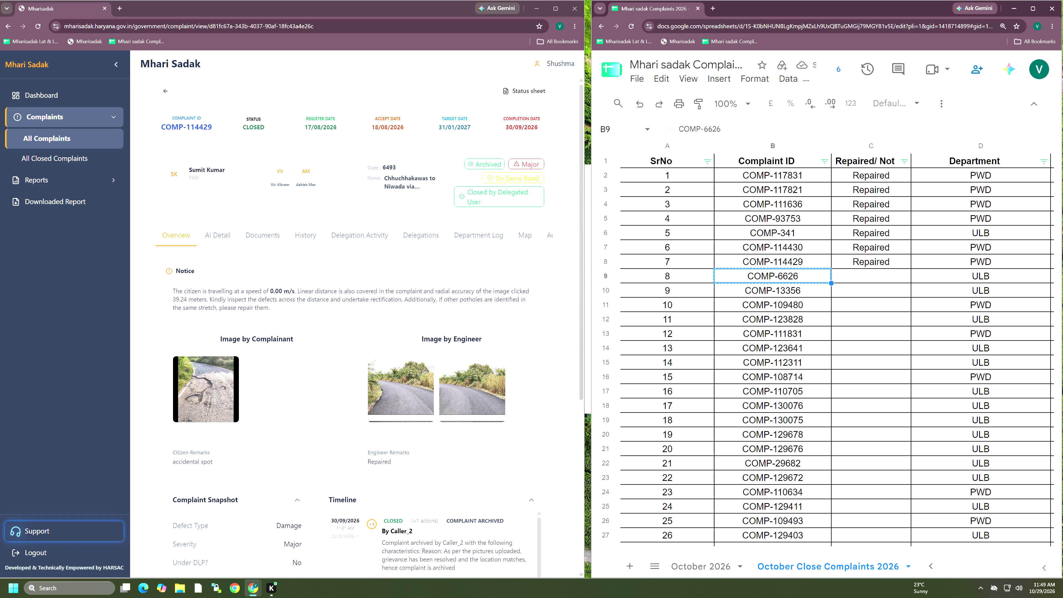
left_click(163, 92)
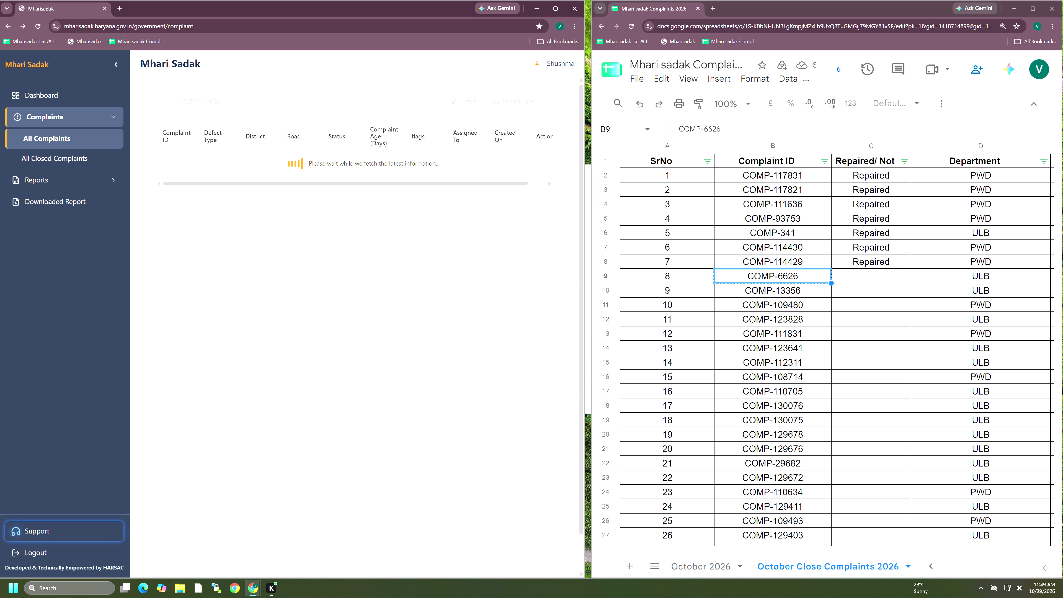
left_click_drag(228, 100, 160, 132)
key("ctrl+v")
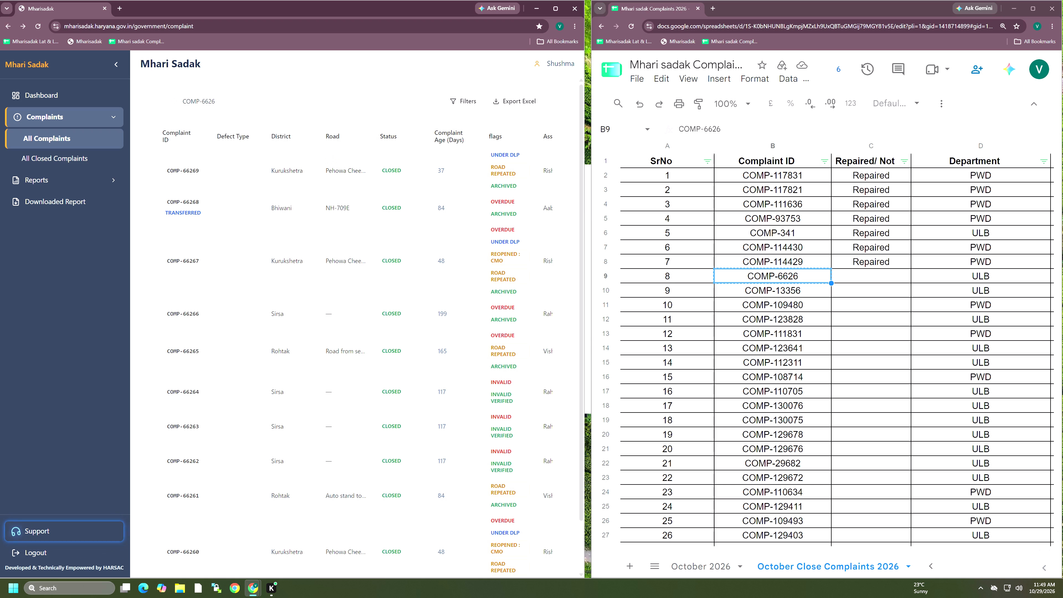
scroll(330, 259, "down", 12)
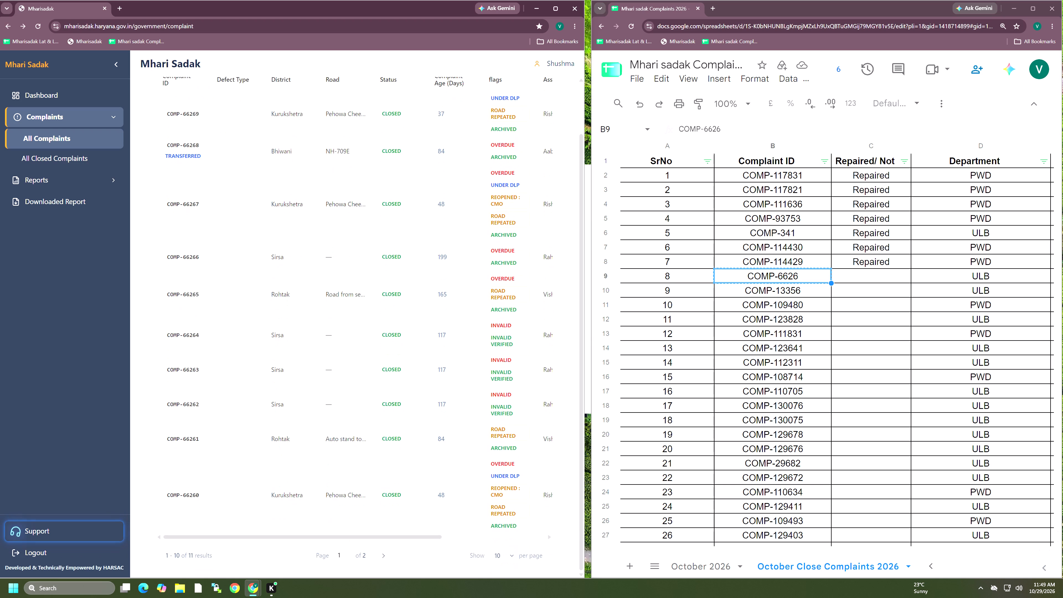
left_click(384, 559)
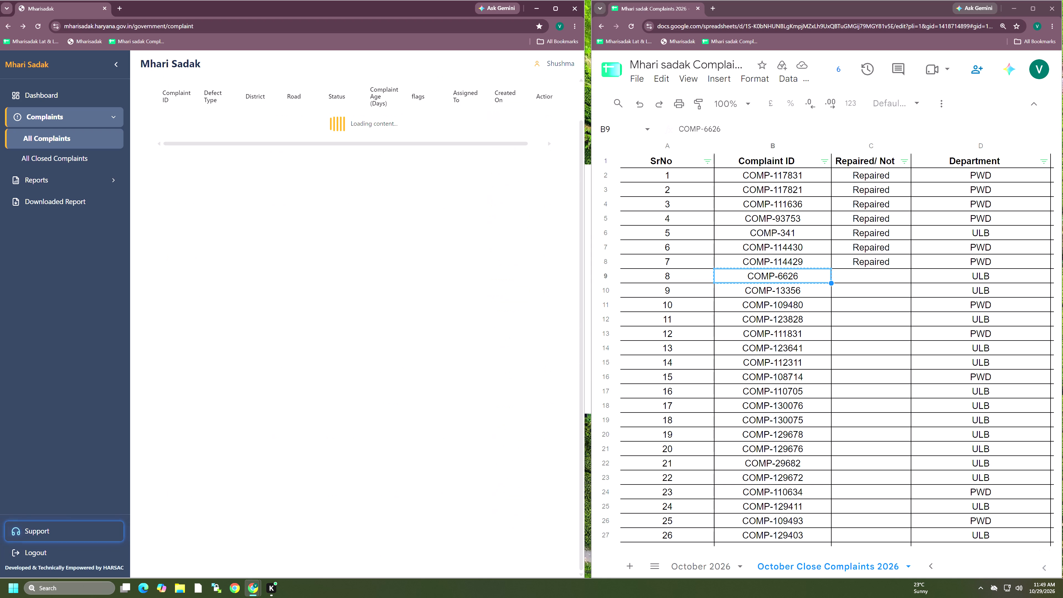
scroll(389, 386, "up", 4)
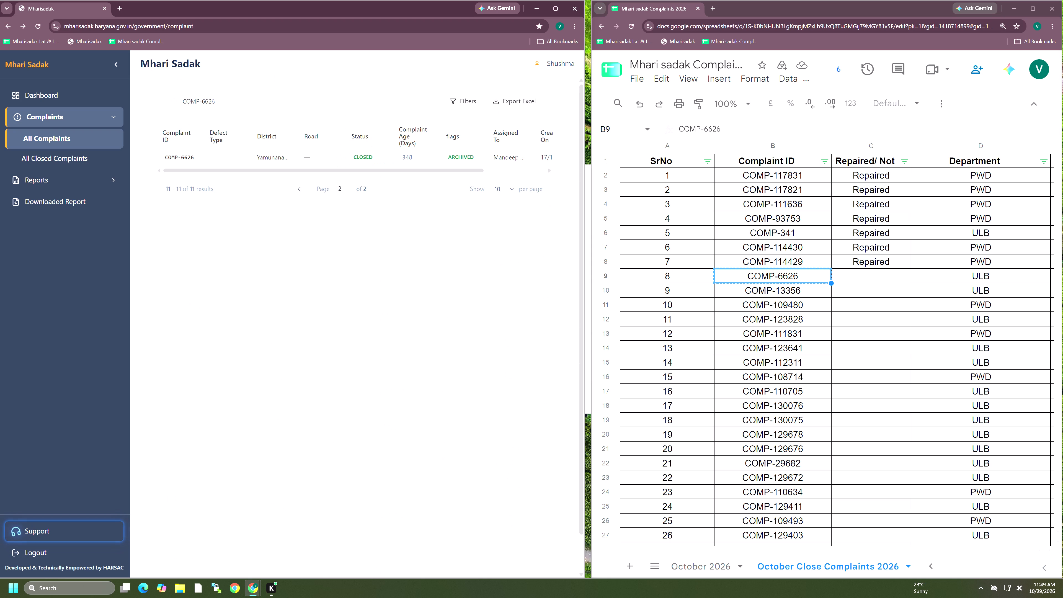
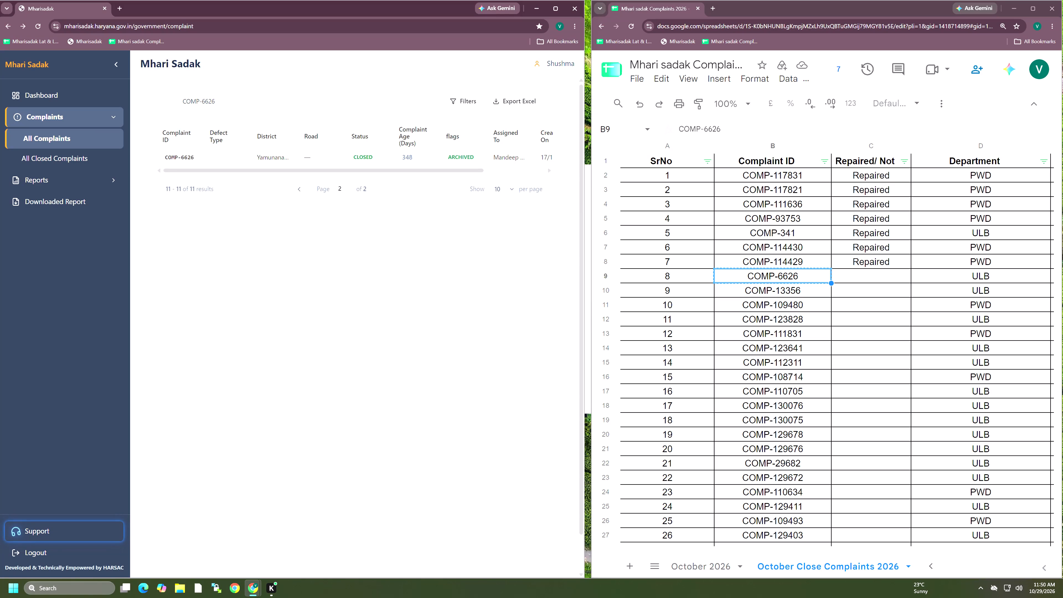
Open the details of complaint COMP-6626 from the All Complaints results.
left_click(838, 382)
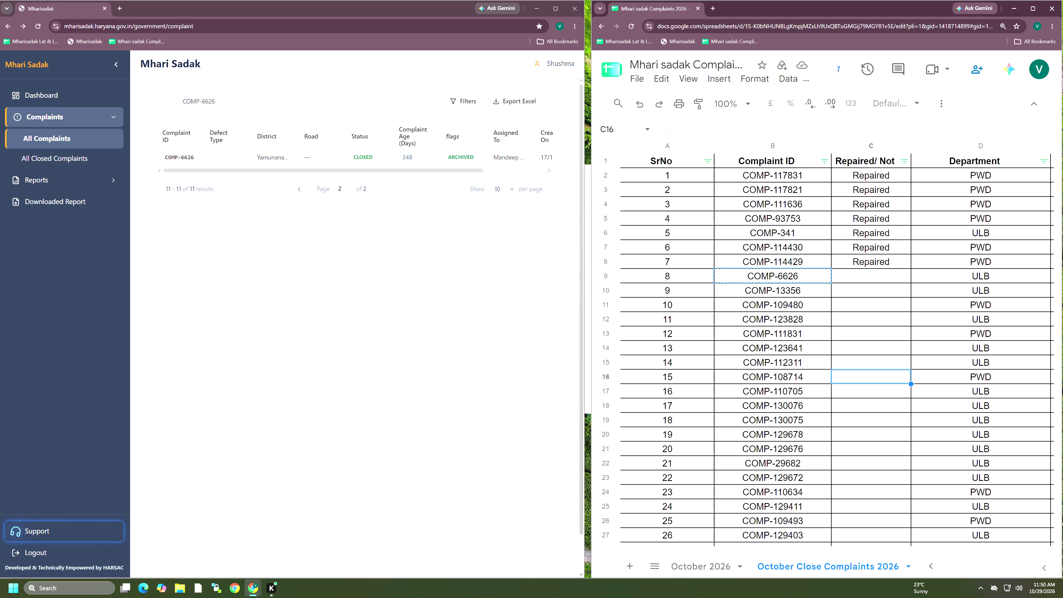
left_click(803, 275)
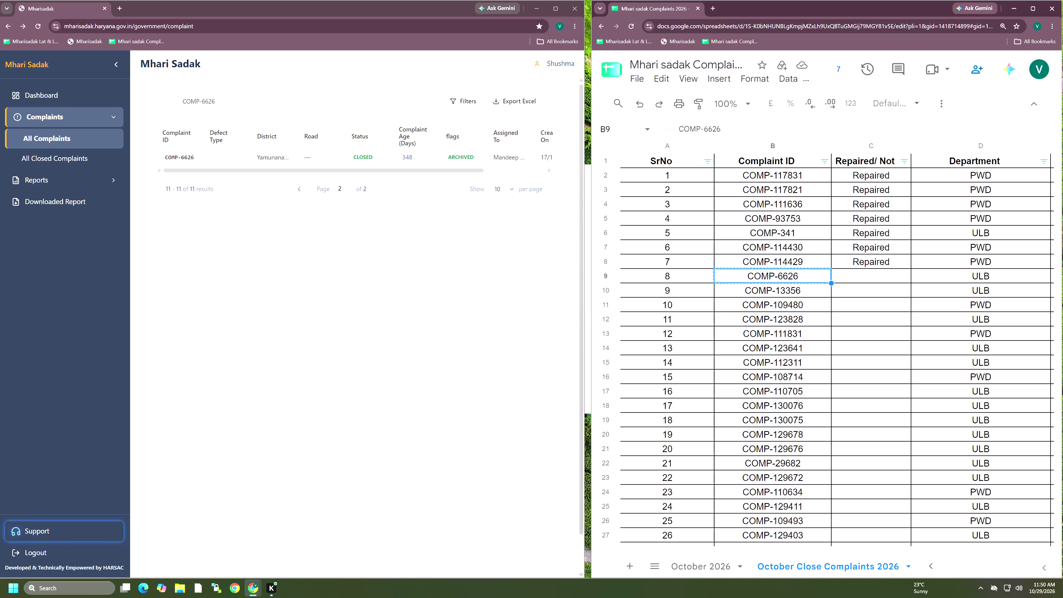
left_click(329, 152)
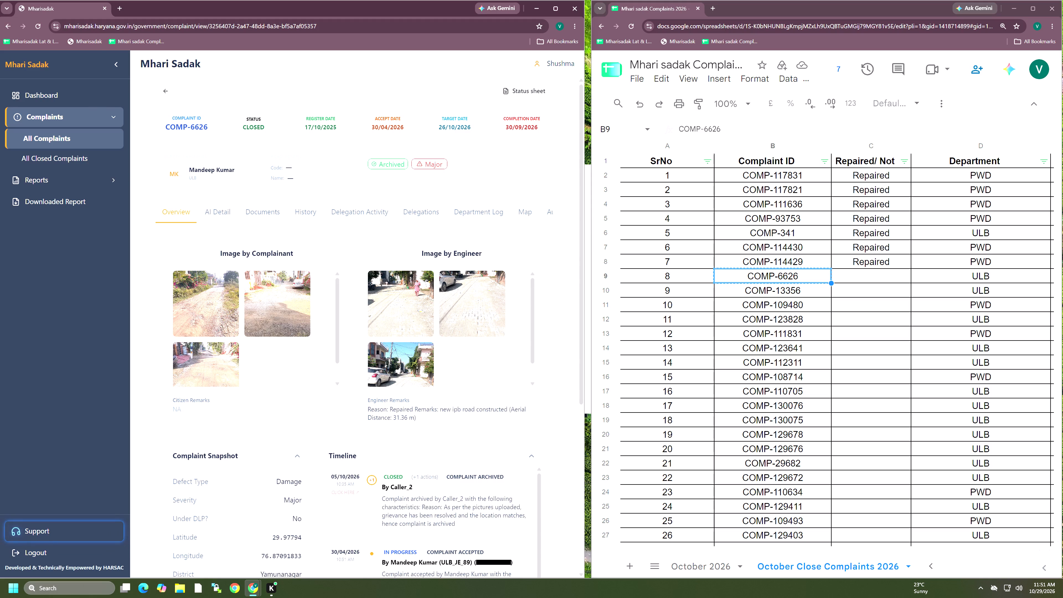
left_click(790, 288)
key("ctrl+c")
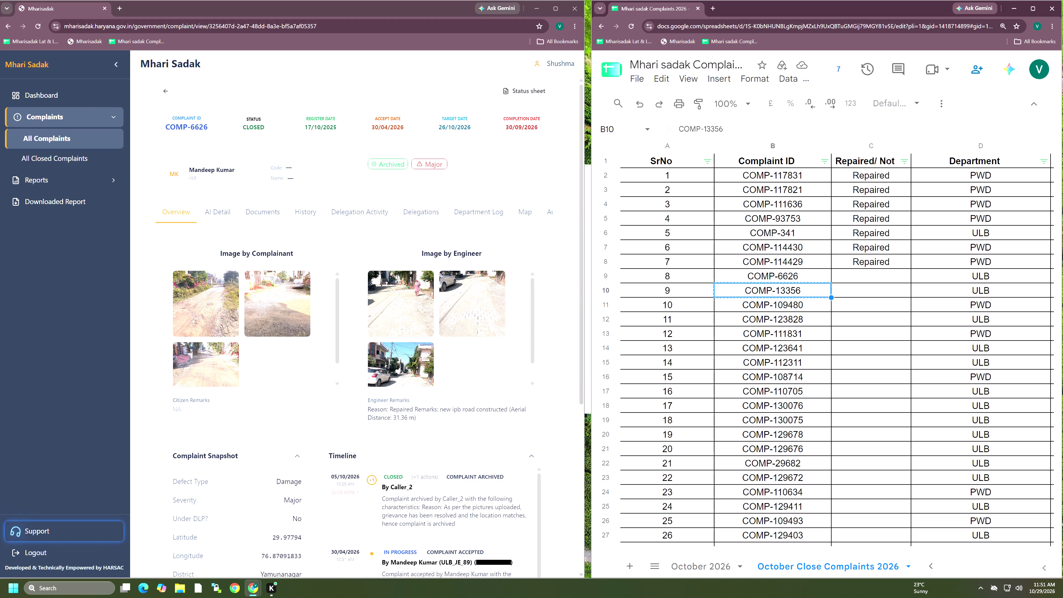
left_click(164, 89)
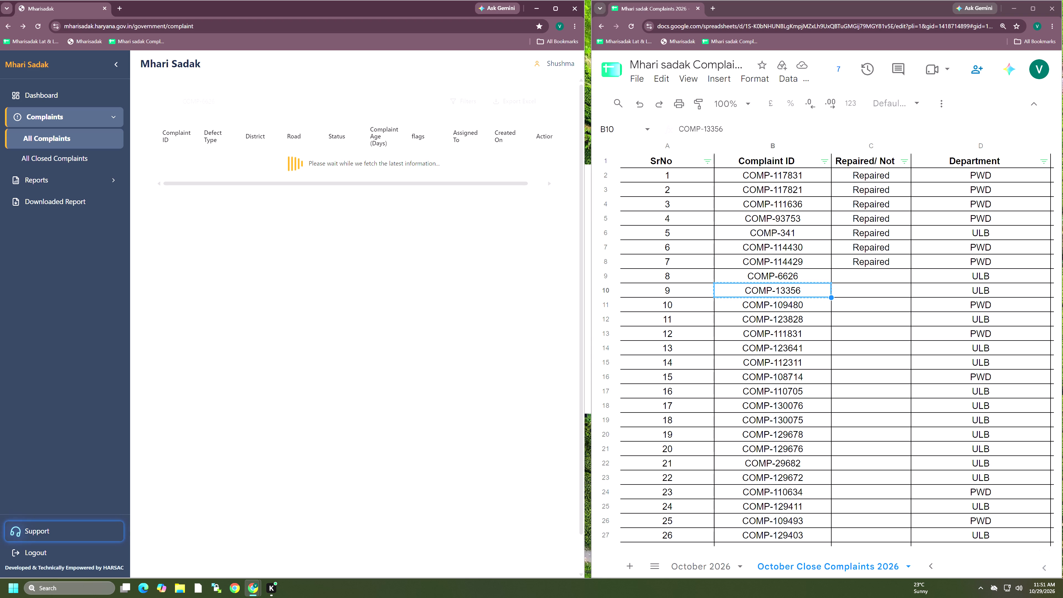
left_click_drag(220, 100, 144, 131)
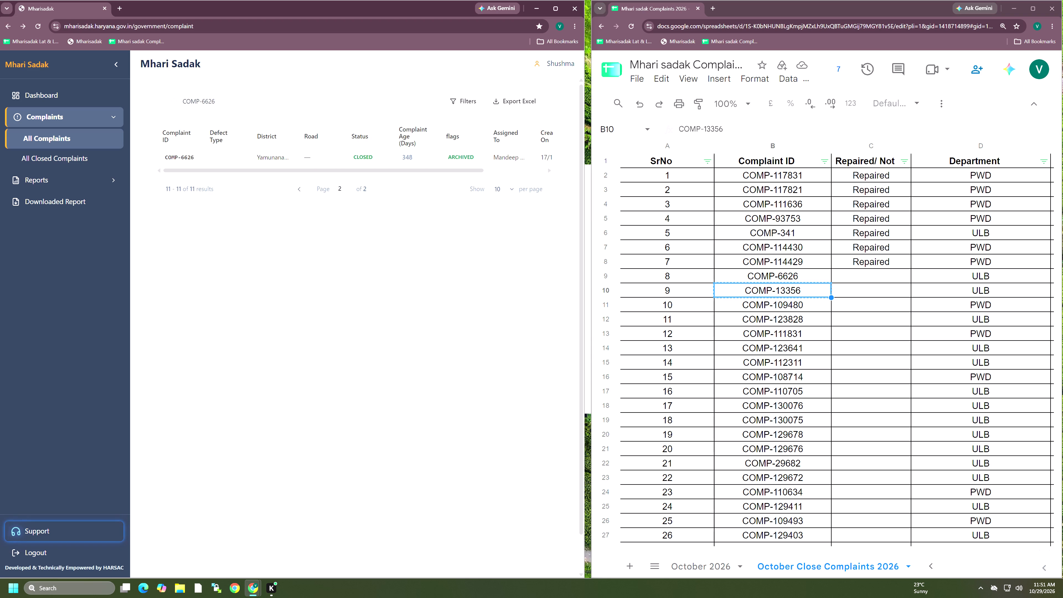
key("ctrl+v")
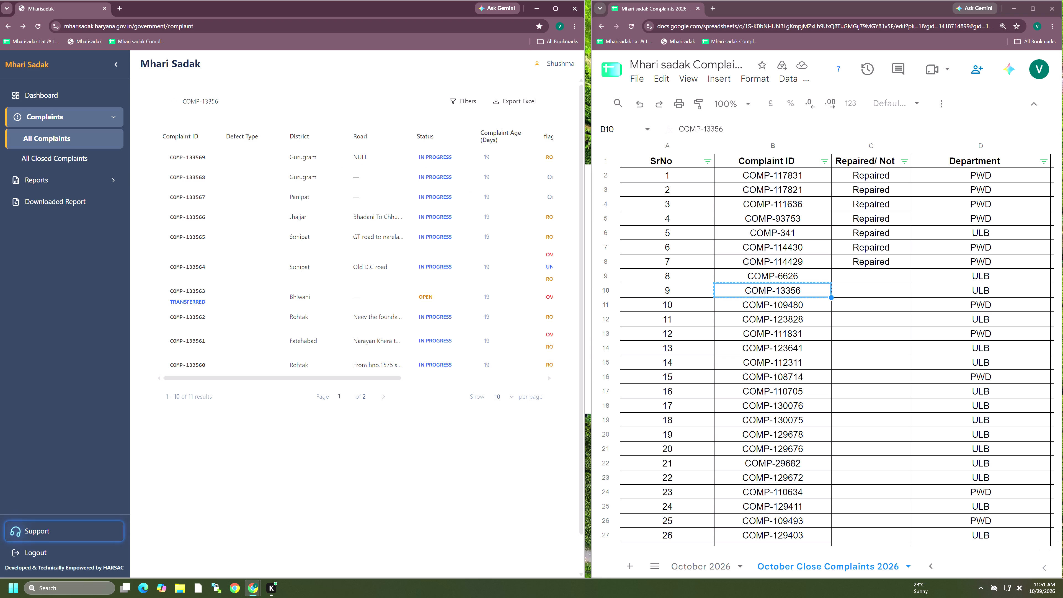
left_click(388, 402)
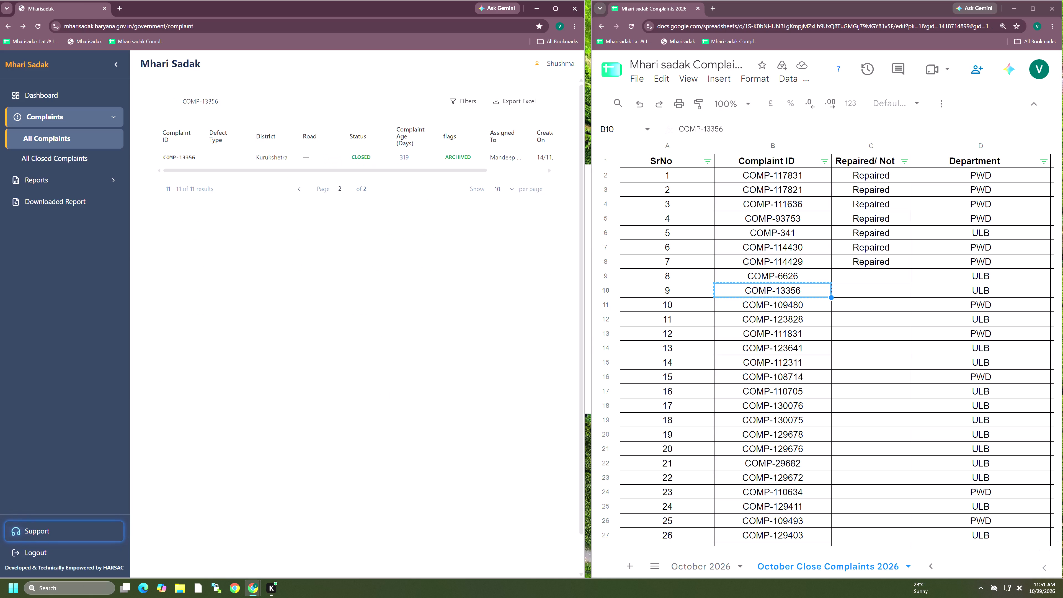
left_click(300, 158)
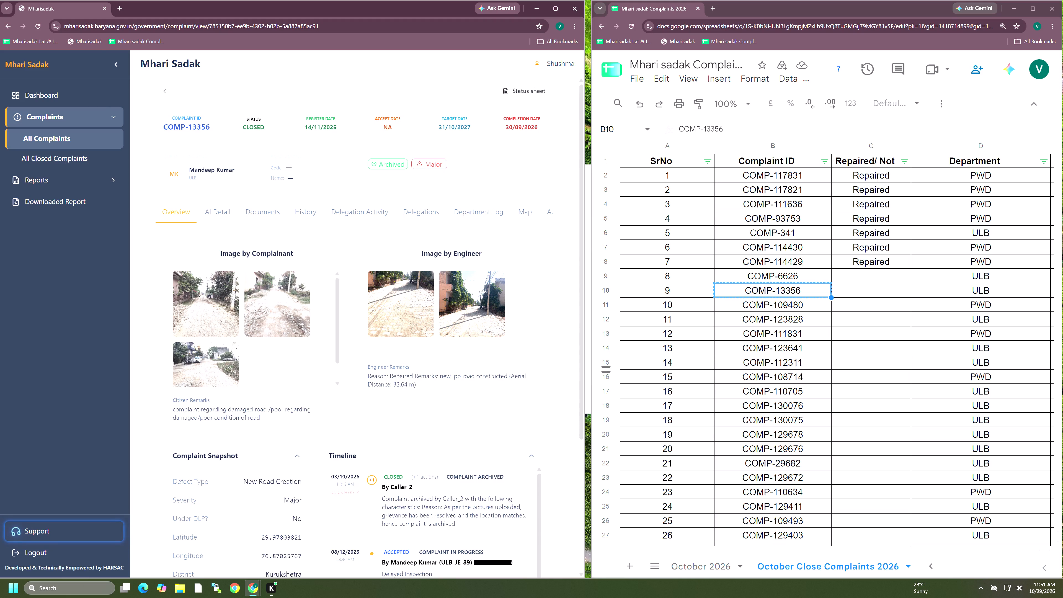
Copy the engineer remark "new ipb road constructed (Aerial Distance: 32.64 m)" into cell C10 for COMP-13356.
left_click_drag(439, 376, 515, 406)
key("ctrl+c")
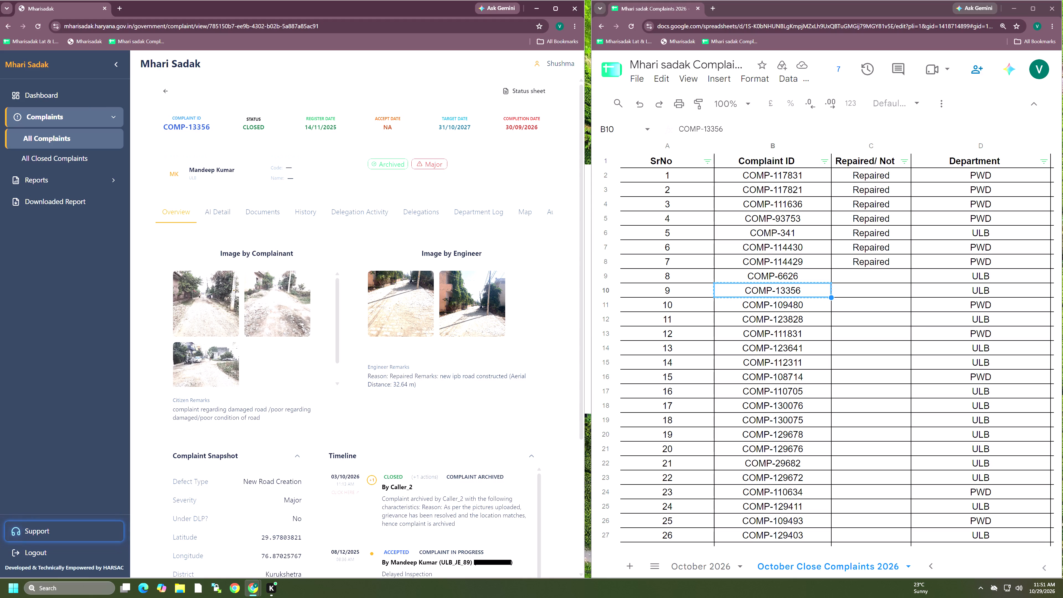
left_click(849, 290)
key("ctrl+v")
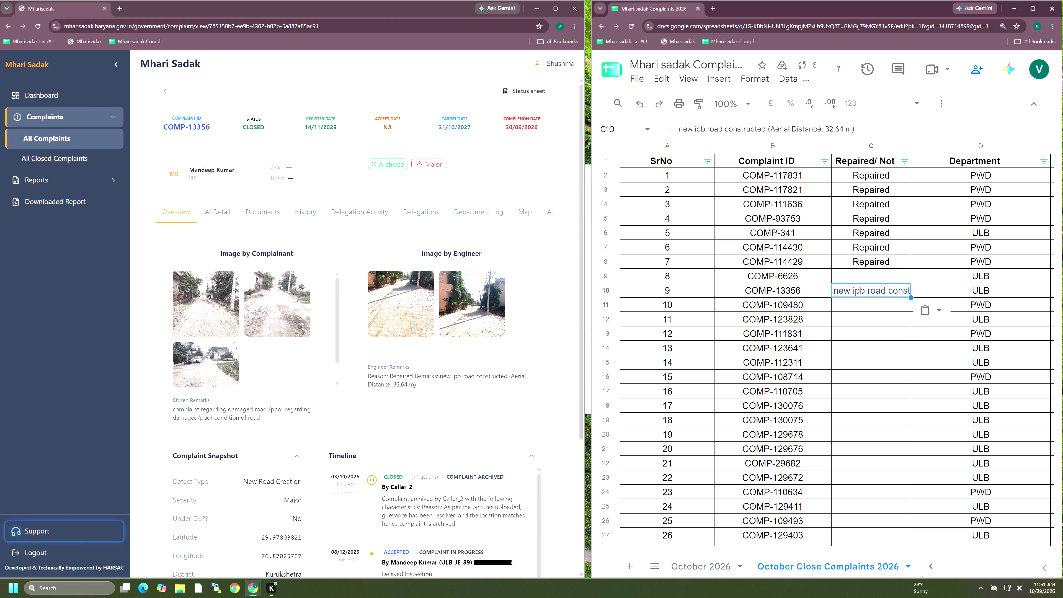
Copy "Repaired" from cell C8 into cell C9 for COMP-6626.
left_click(872, 260)
key("ctrl+c")
left_click(860, 279)
key("ctrl+v")
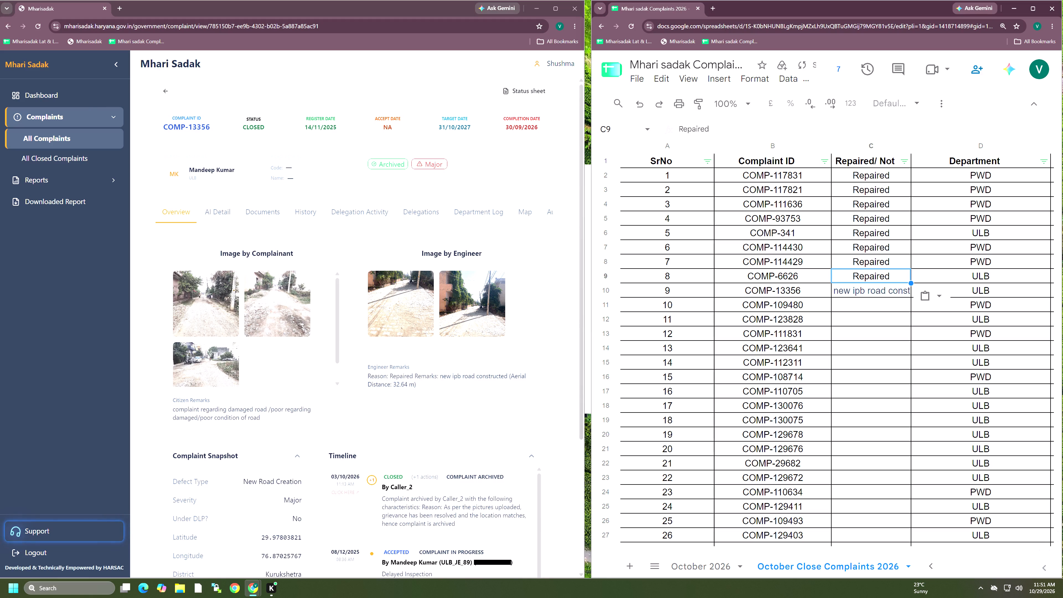
left_click(791, 306)
key("ctrl+c")
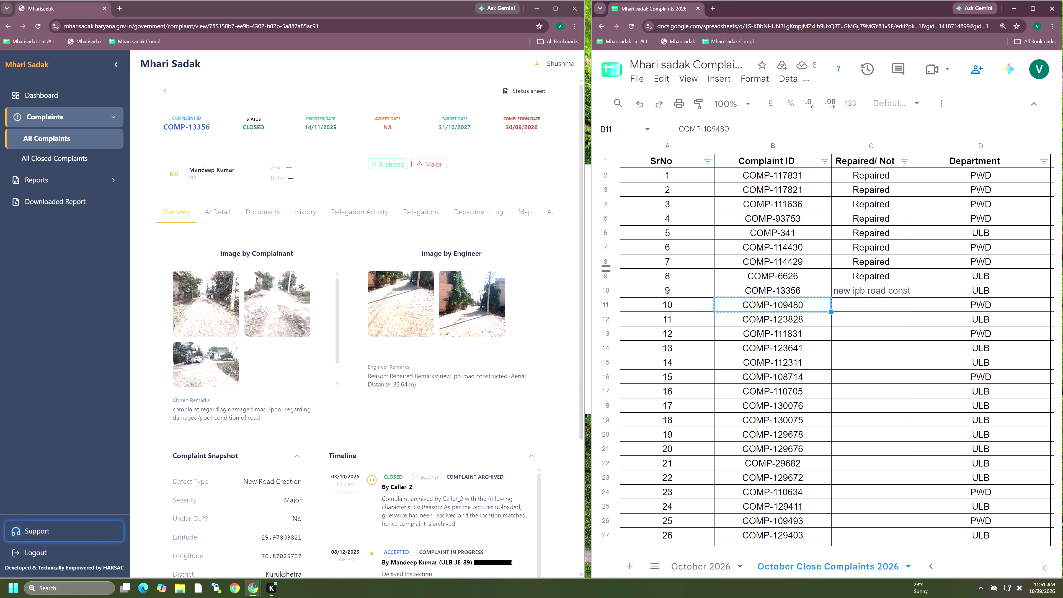
left_click(166, 90)
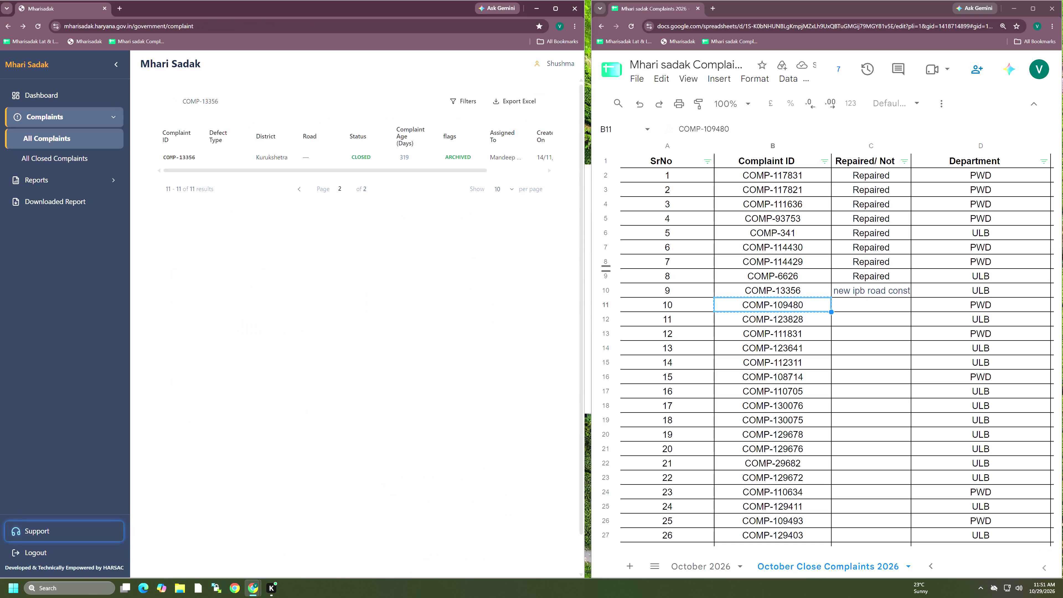
left_click_drag(223, 98, 154, 127)
key("ctrl+v")
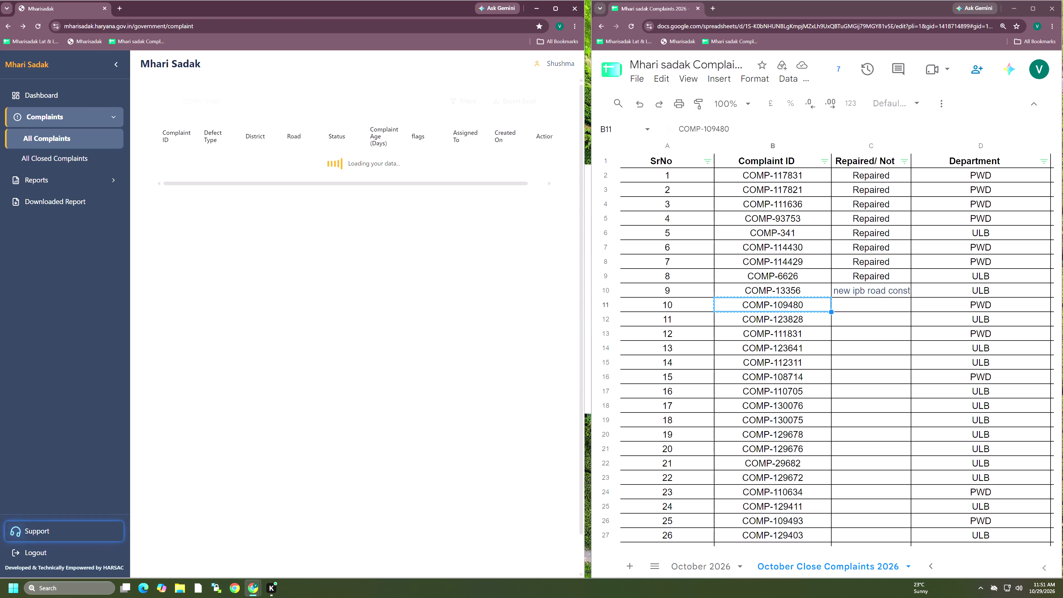
scroll(727, 243, "down", 2)
scroll(727, 243, "up", 8)
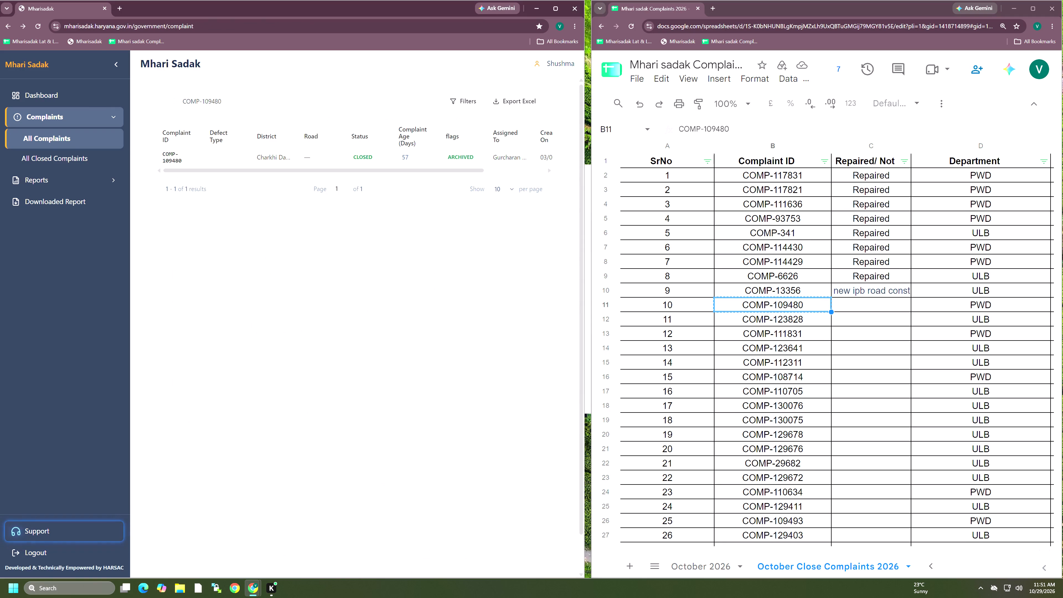
scroll(819, 219, "up", 1)
scroll(819, 219, "down", 2)
left_click(290, 157)
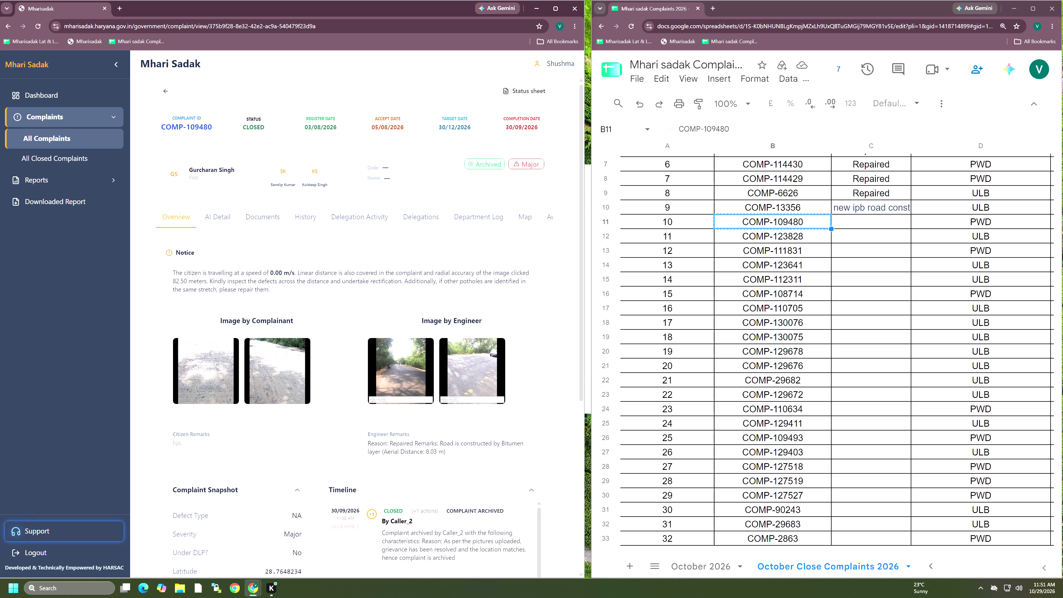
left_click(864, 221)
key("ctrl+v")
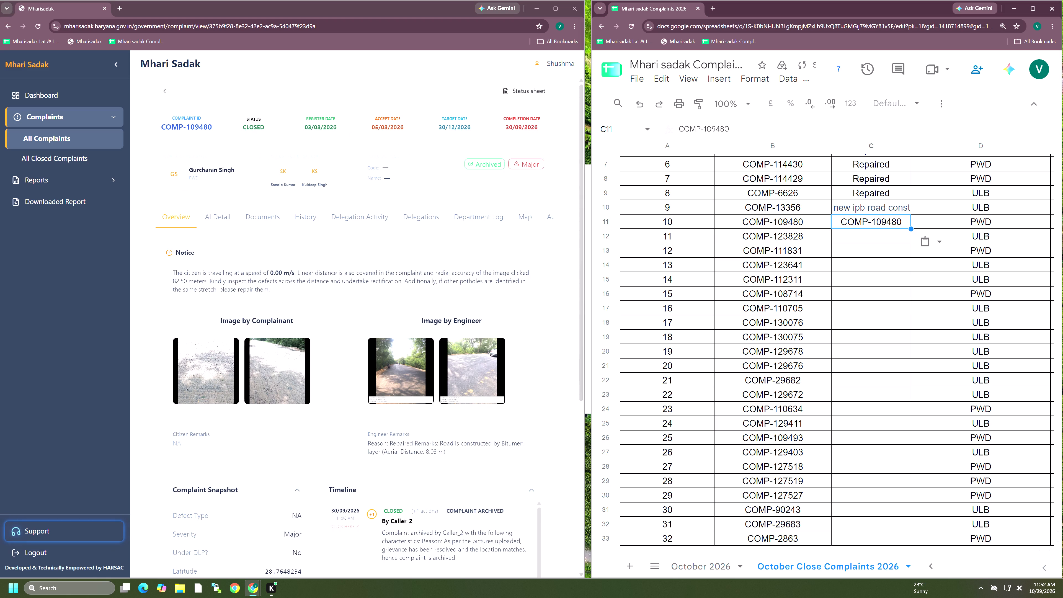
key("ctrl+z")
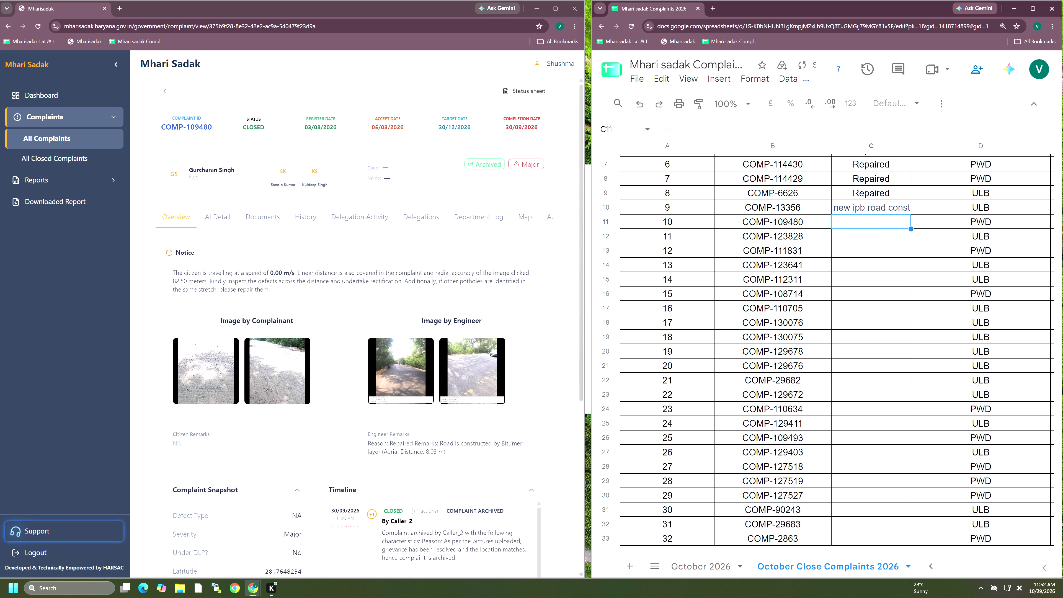
Copy "Repaired" from cell C9 into cell C11 for COMP-109480.
left_click(881, 189)
key("ctrl+c")
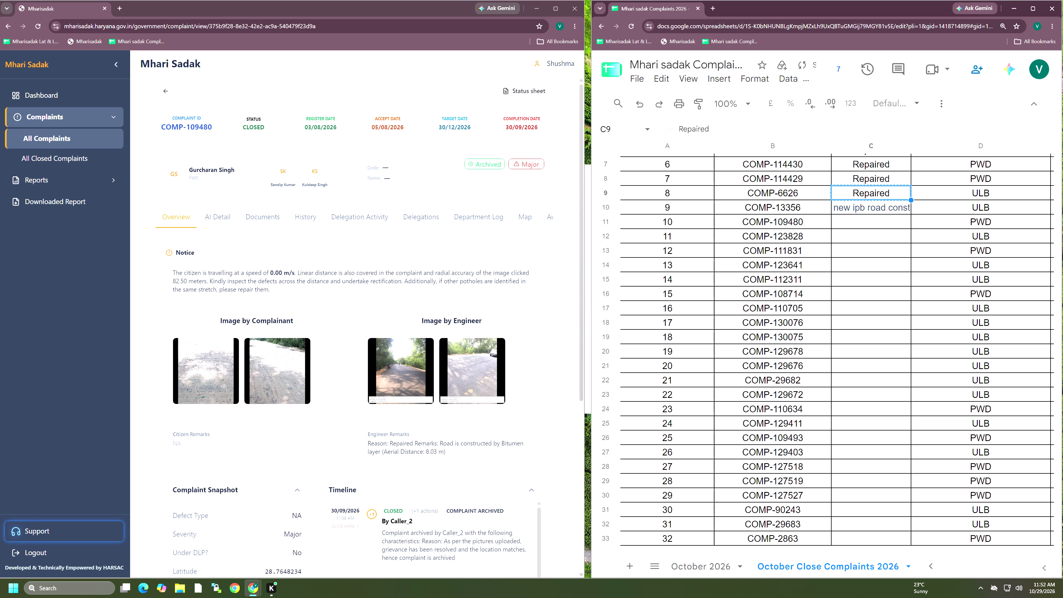
left_click(864, 218)
key("ctrl+v")
left_click(787, 236)
key("ctrl+c")
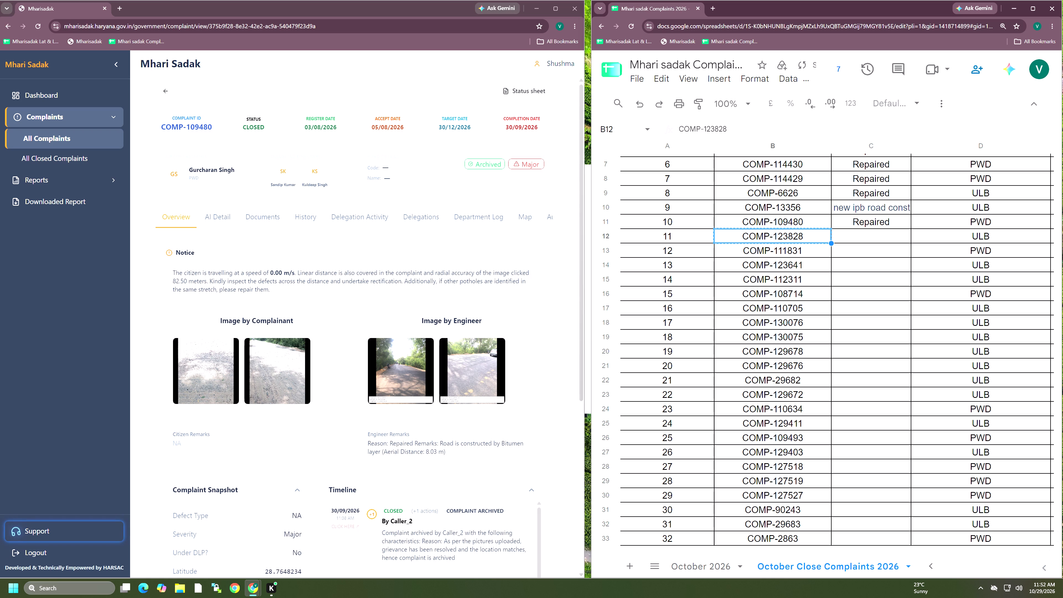
left_click(167, 95)
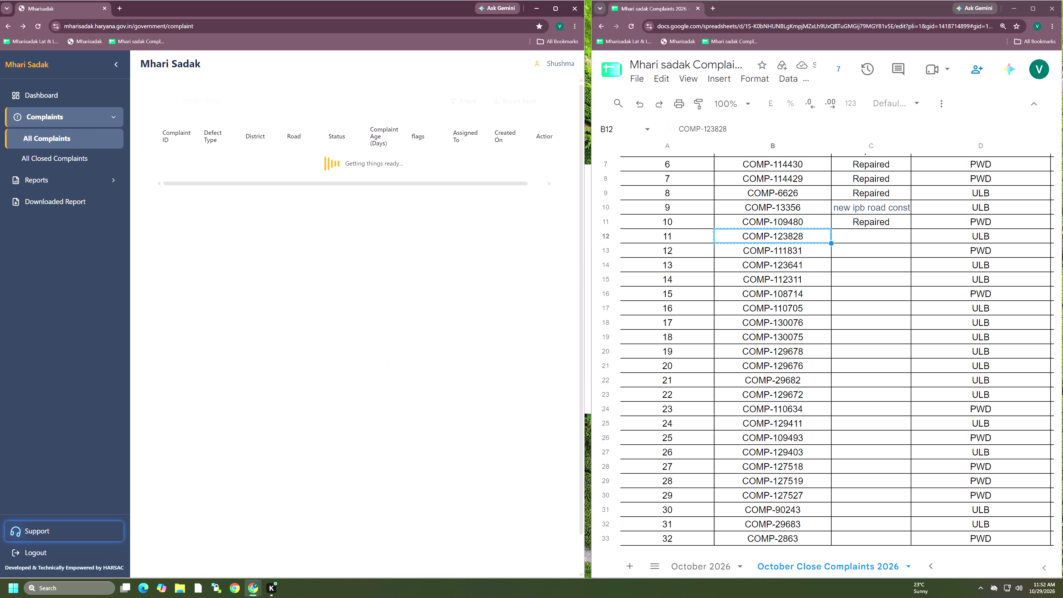
left_click_drag(225, 102, 152, 130)
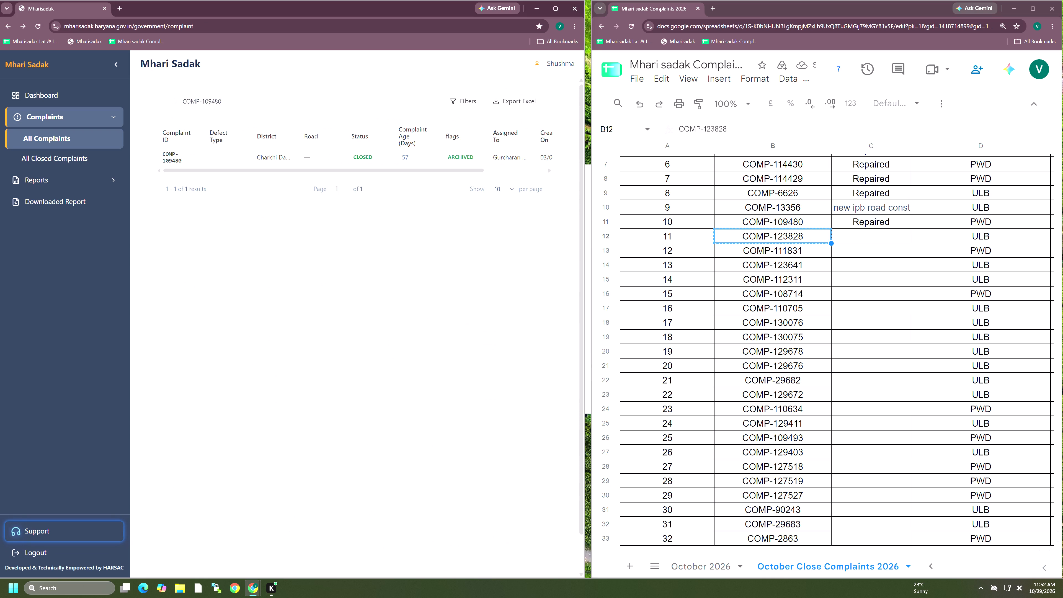
key("ctrl+v")
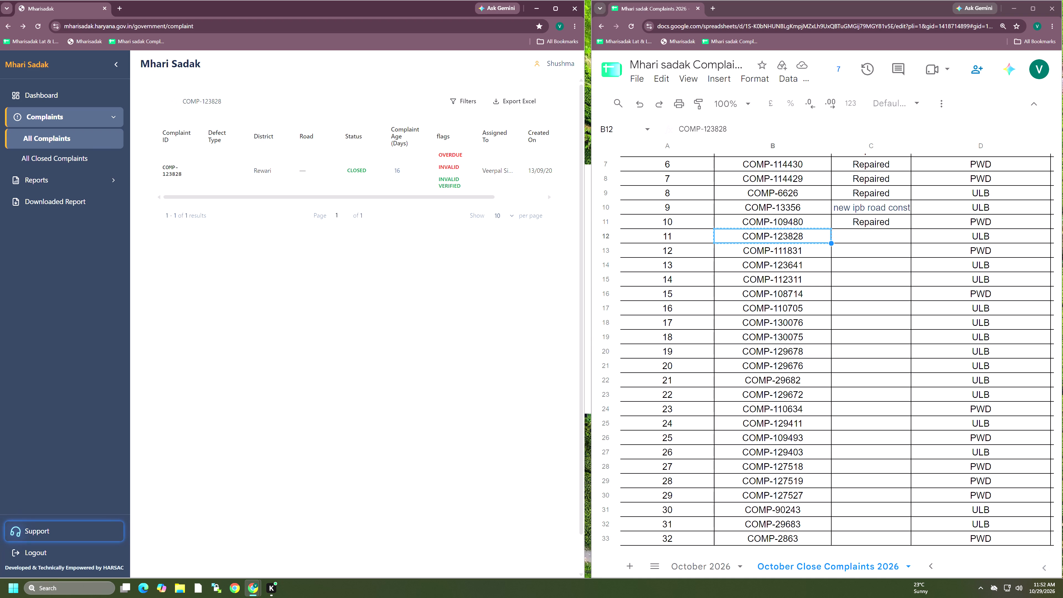
Switch to File Explorer, look through the files in the Downloads and Desktop folders, and close it.
left_click(178, 589)
left_click(52, 131)
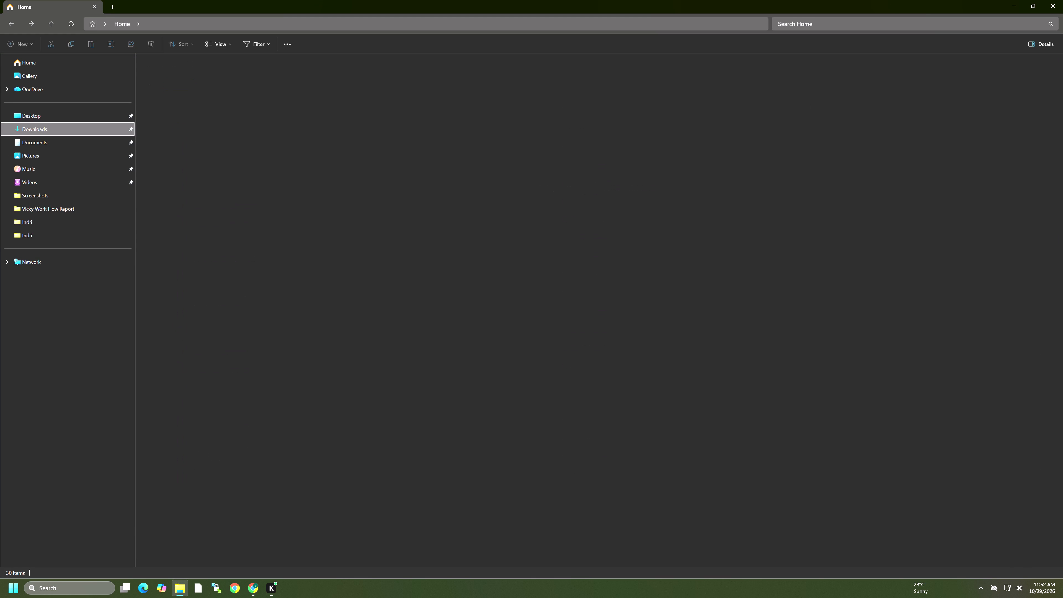
scroll(535, 288, "down", 2)
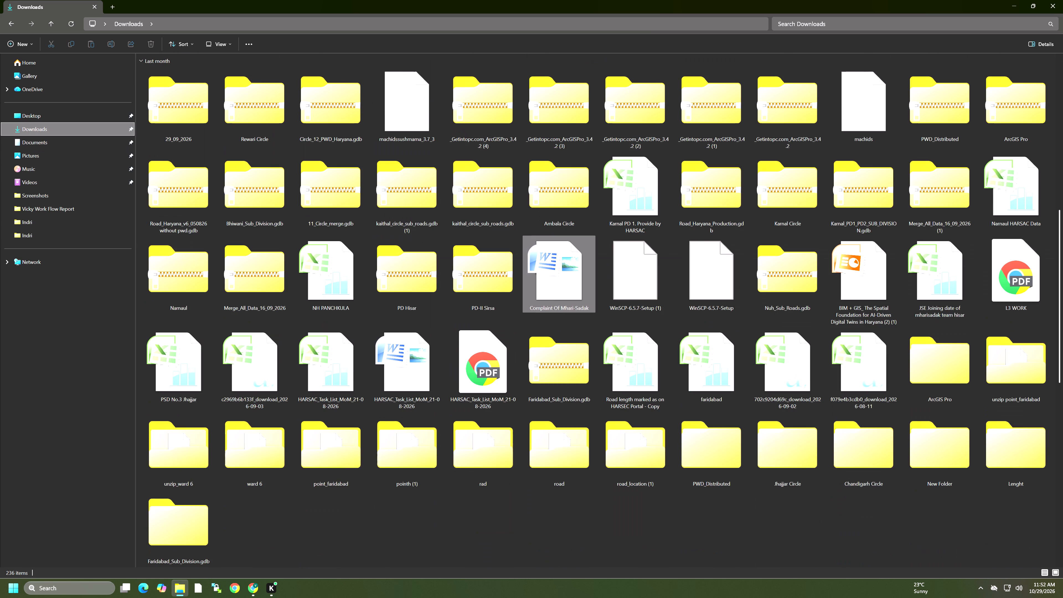
scroll(527, 285, "down", 6)
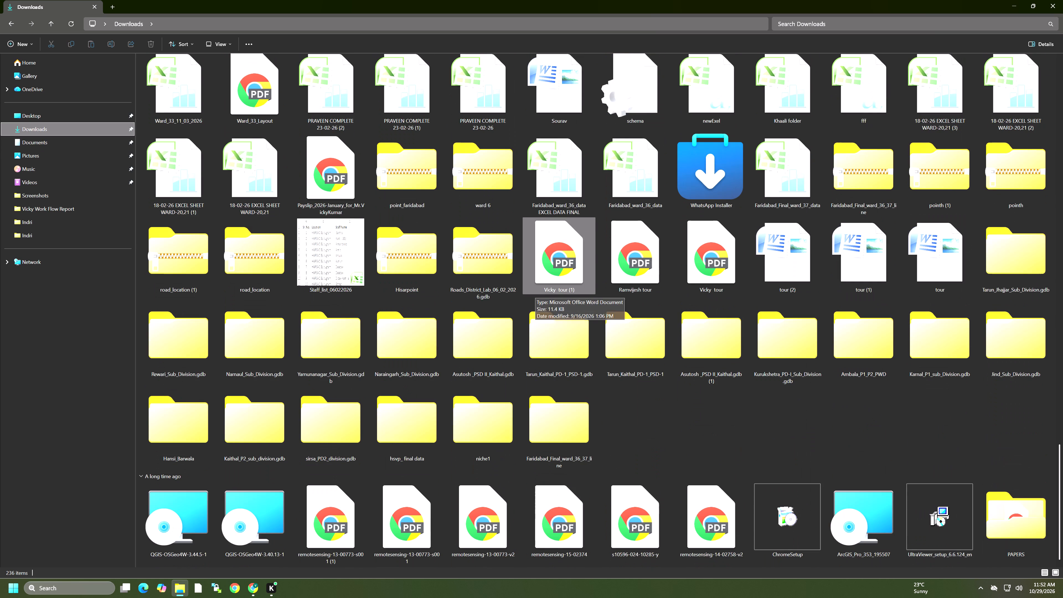
scroll(509, 282, "up", 15)
scroll(477, 239, "up", 3)
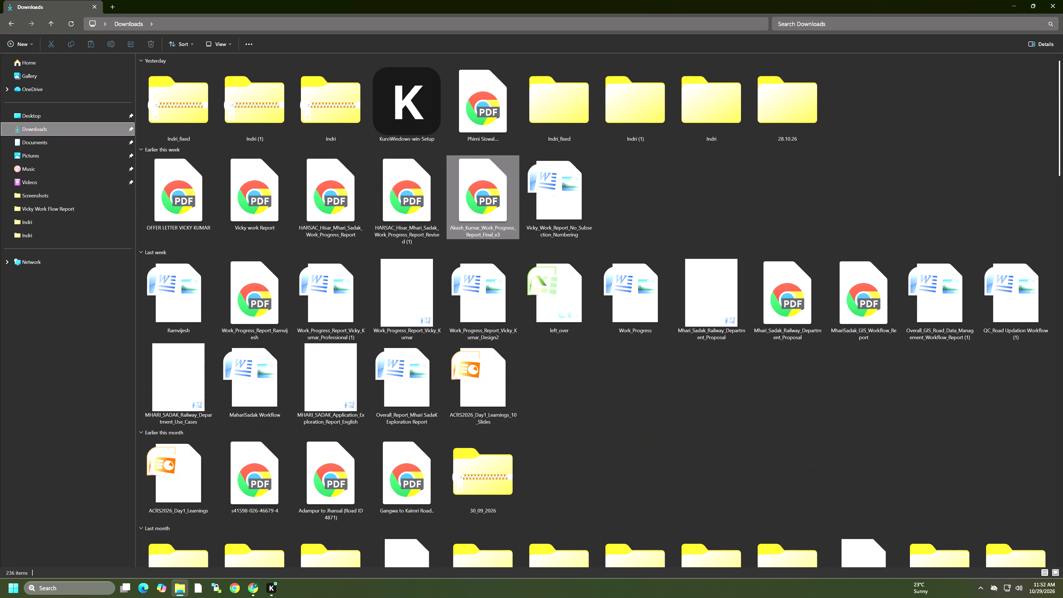
scroll(564, 350, "down", 14)
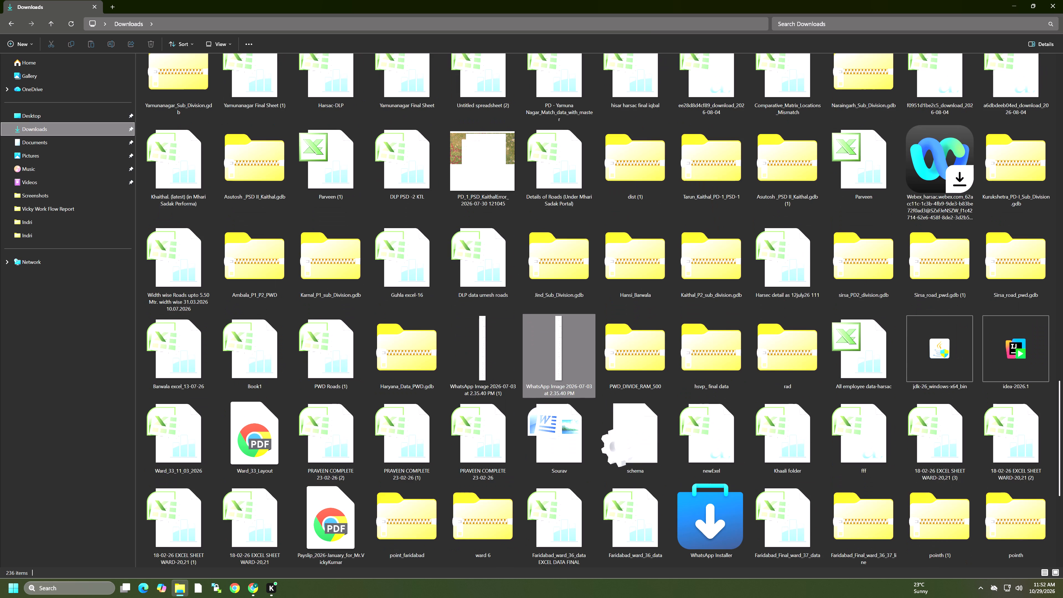
scroll(564, 350, "down", 14)
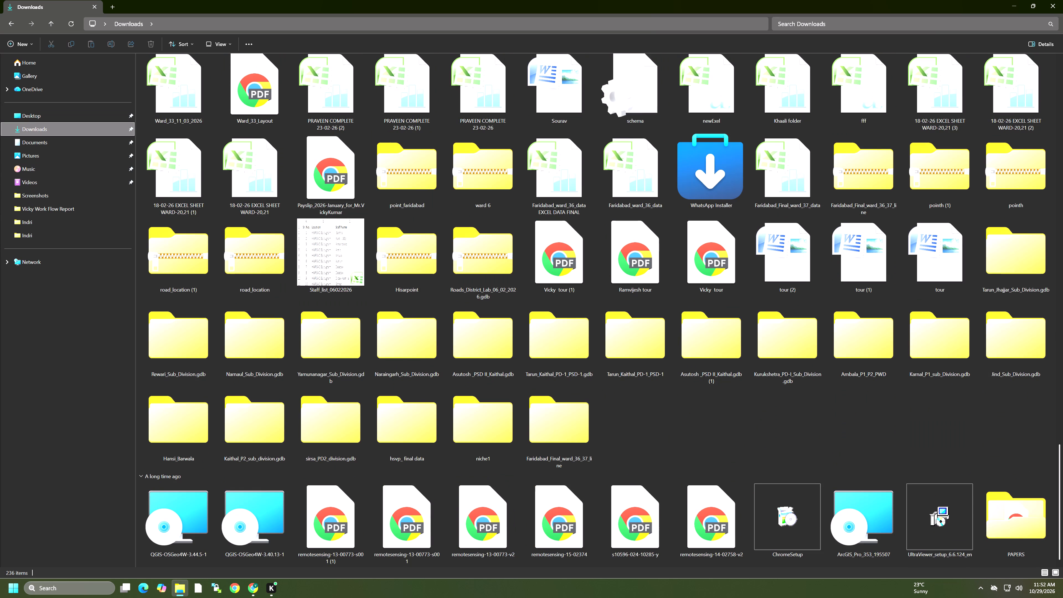
left_click(55, 117)
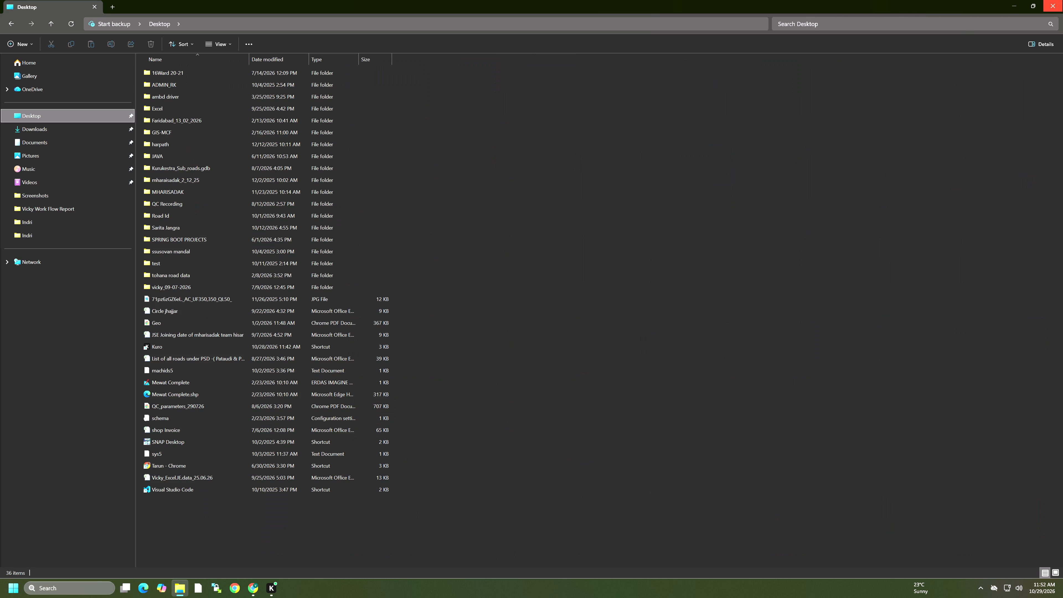
left_click(1062, 0)
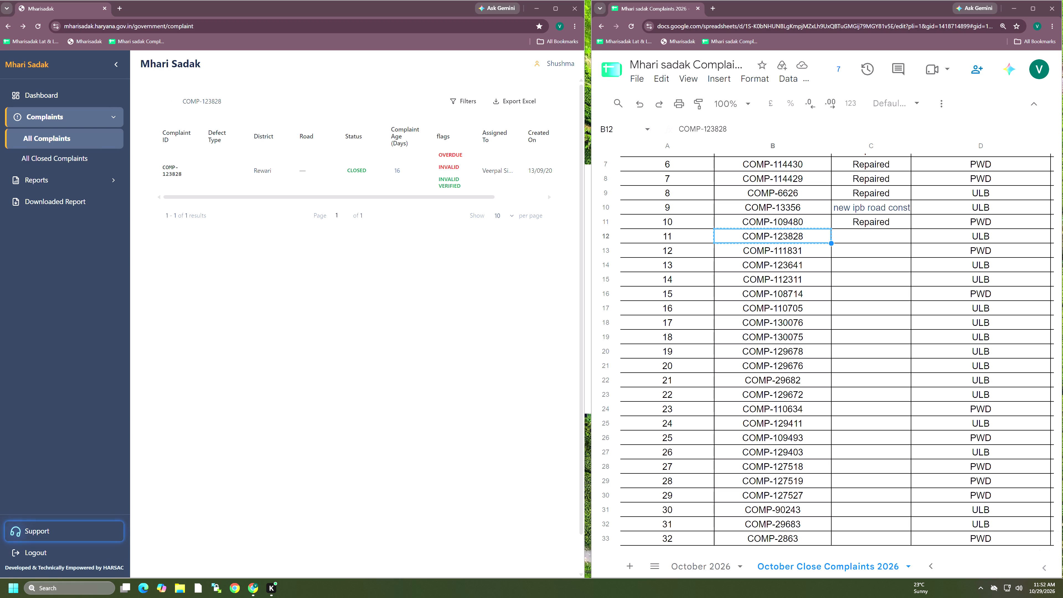
Open the COMP-123828 details and copy its engineer remark about the Bus stand Rewari location into cell C12.
left_click(298, 160)
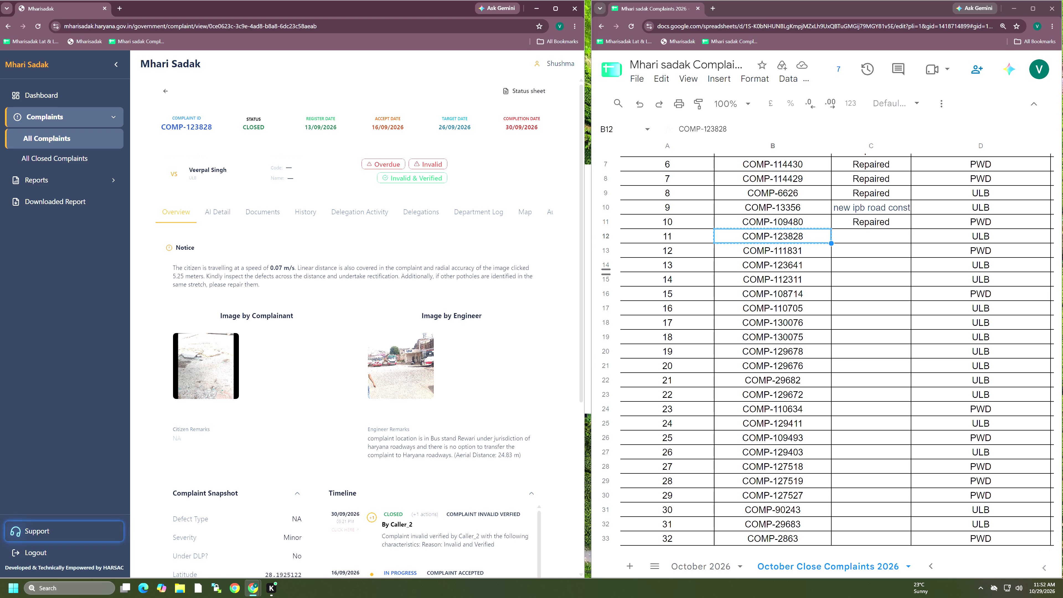
left_click_drag(368, 440, 527, 460)
key("ctrl+c")
left_click(867, 234)
key("ctrl+v")
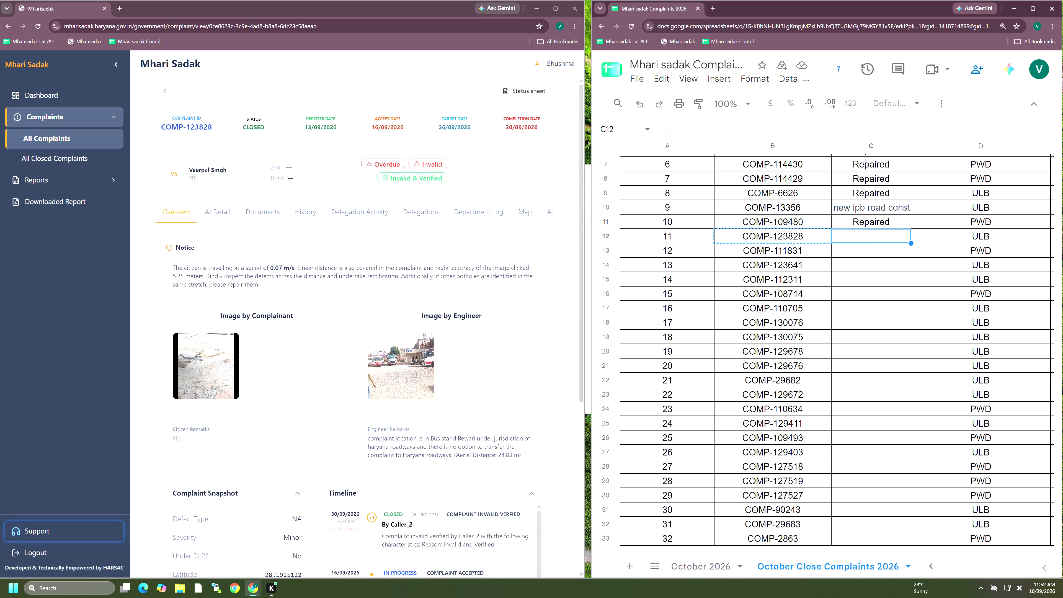
scroll(866, 286, "up", 4)
scroll(891, 296, "up", 3)
scroll(864, 355, "down", 2)
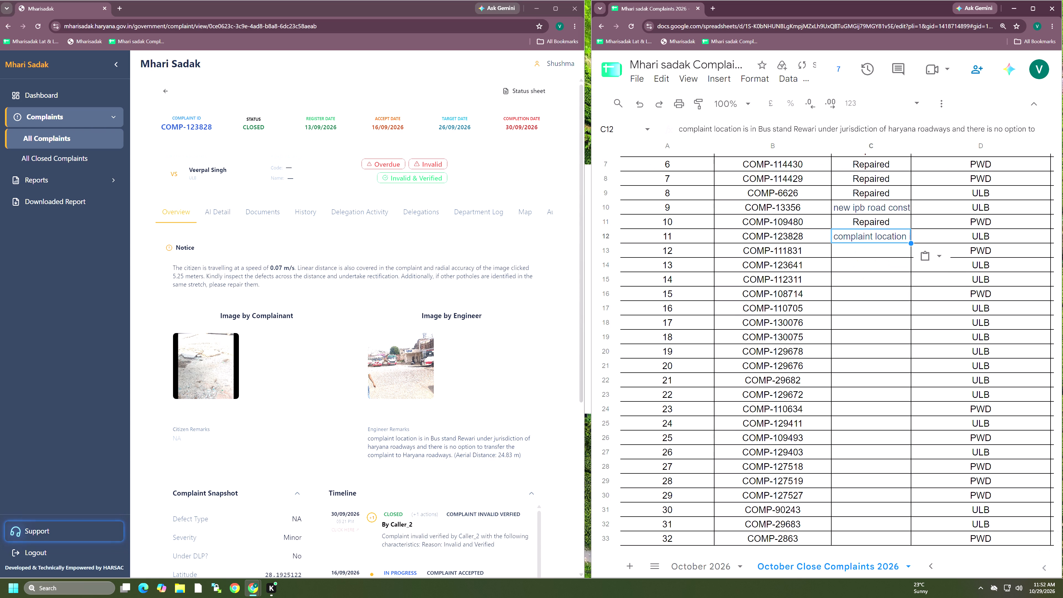
left_click(780, 248)
key("ctrl+c")
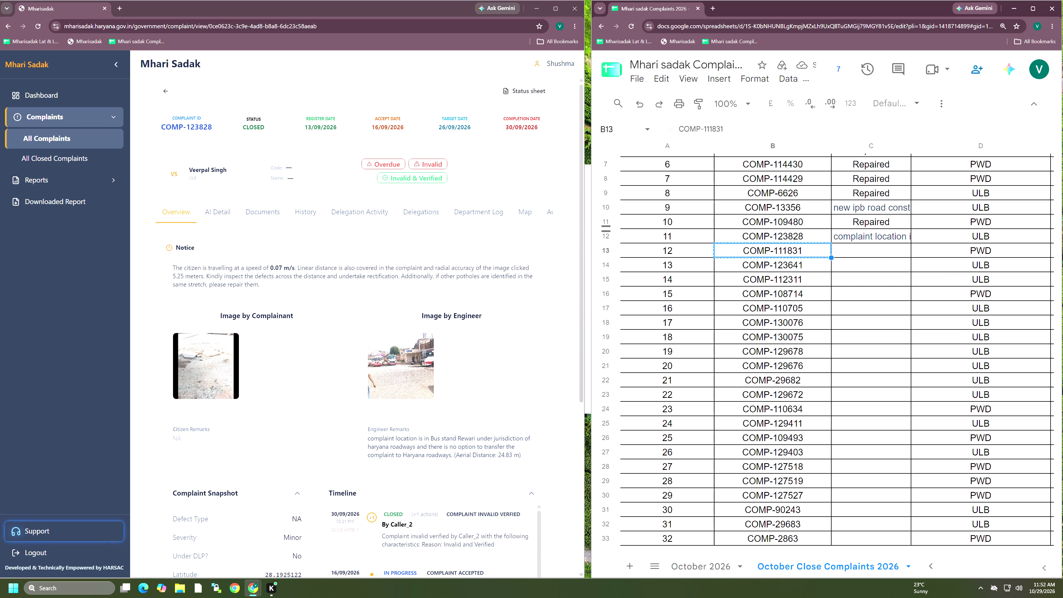
left_click(169, 95)
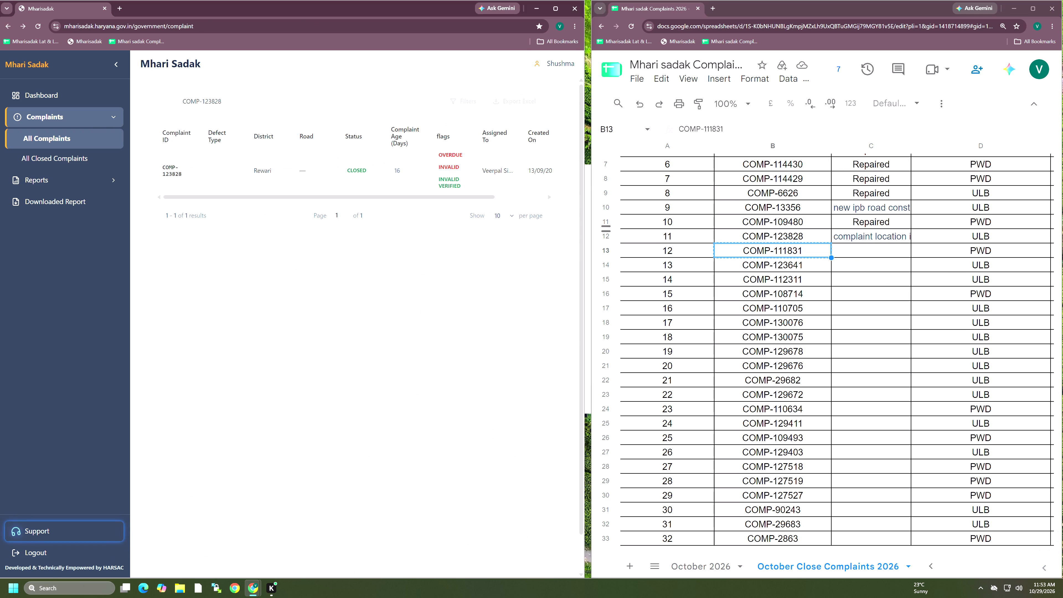
left_click_drag(227, 99, 166, 127)
key("ctrl+v")
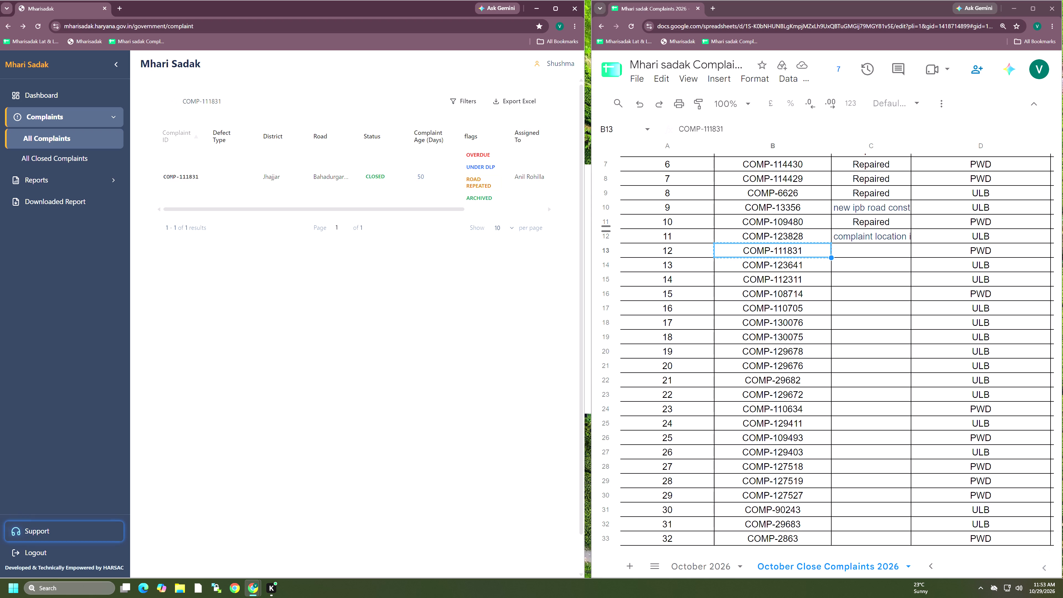
left_click(267, 210)
left_click(299, 193)
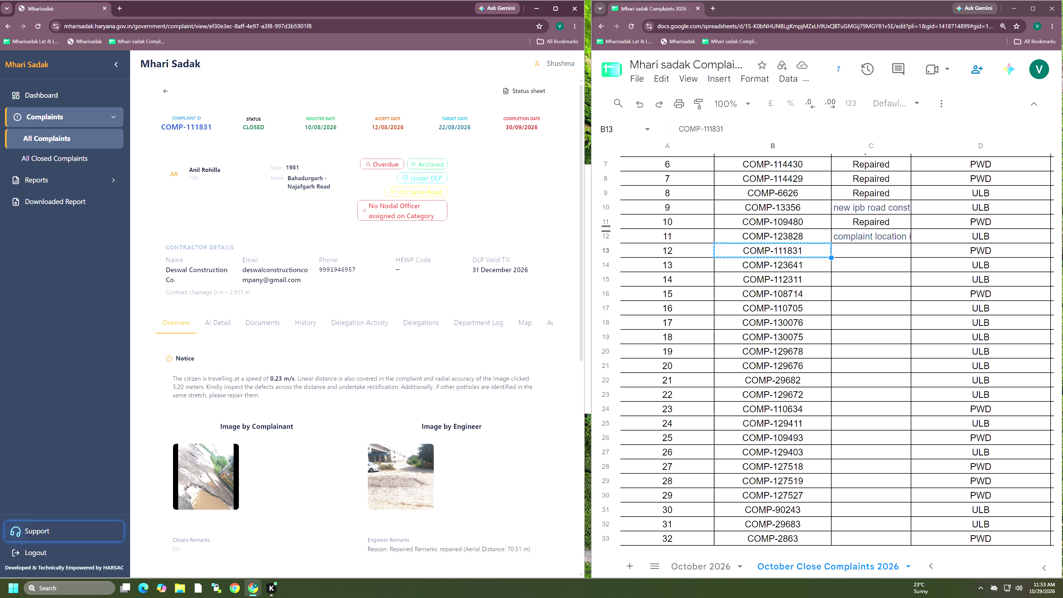
left_click(816, 265)
key("ctrl+c")
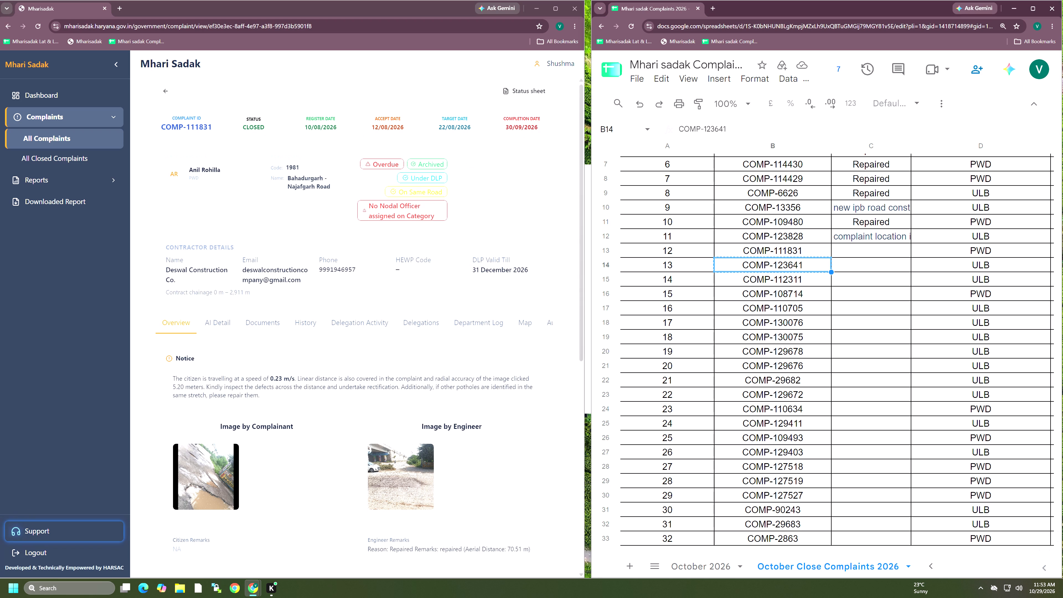
left_click(161, 91)
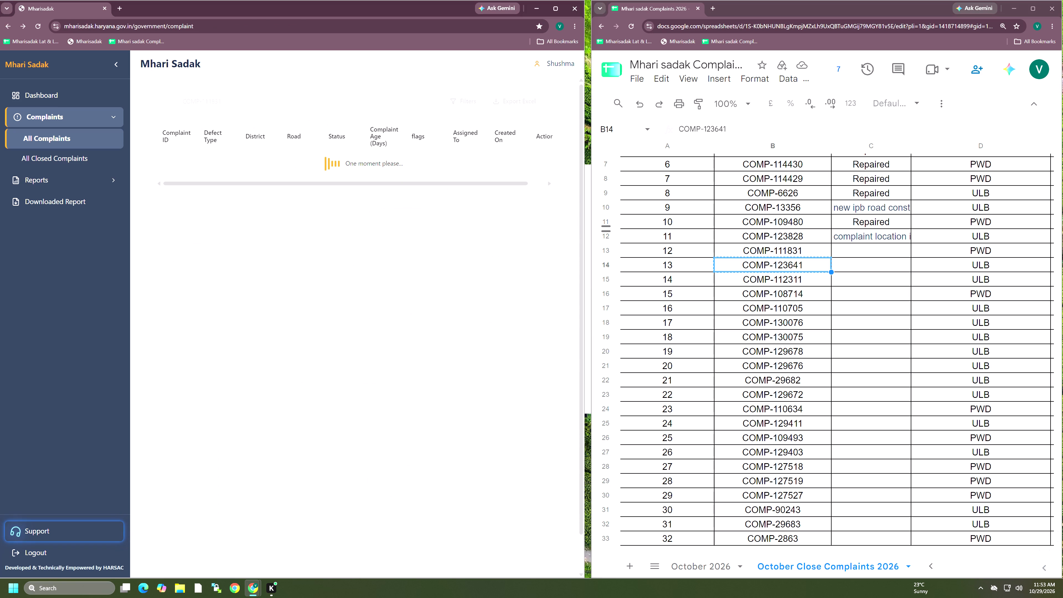
left_click_drag(225, 103, 153, 134)
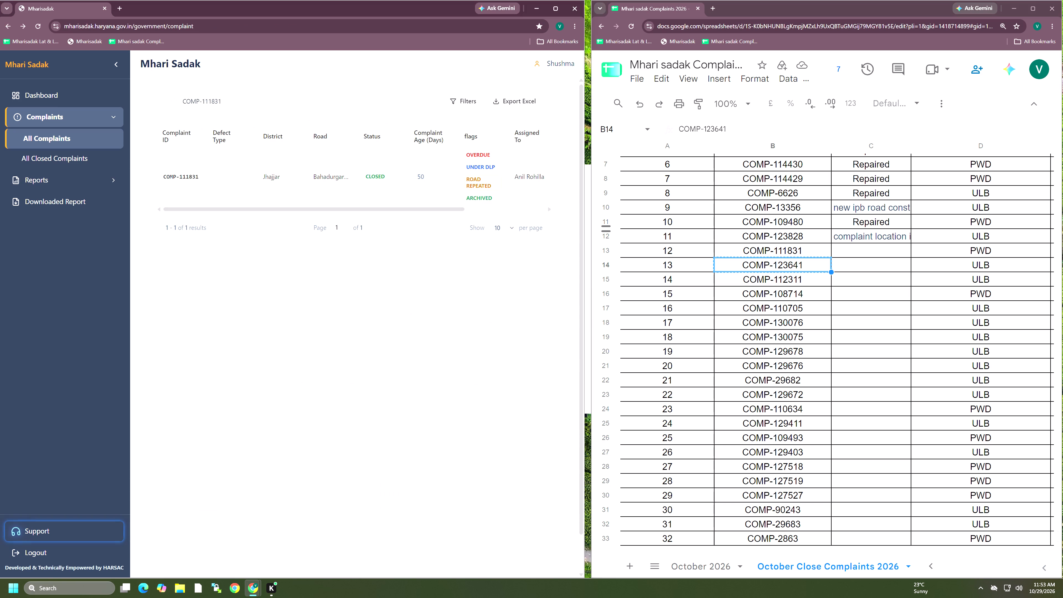
key("ctrl+v")
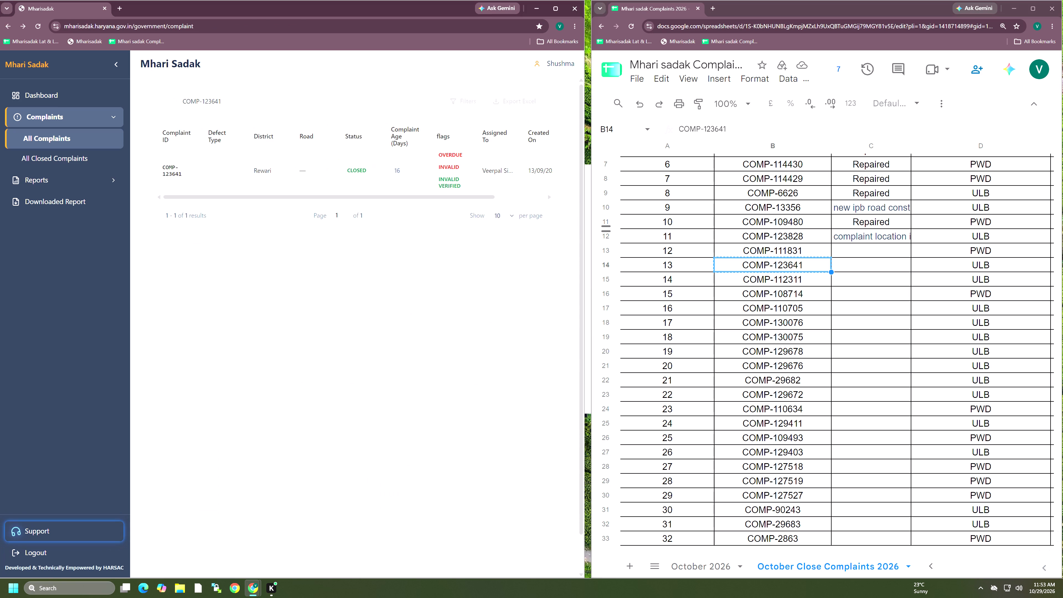
left_click(304, 178)
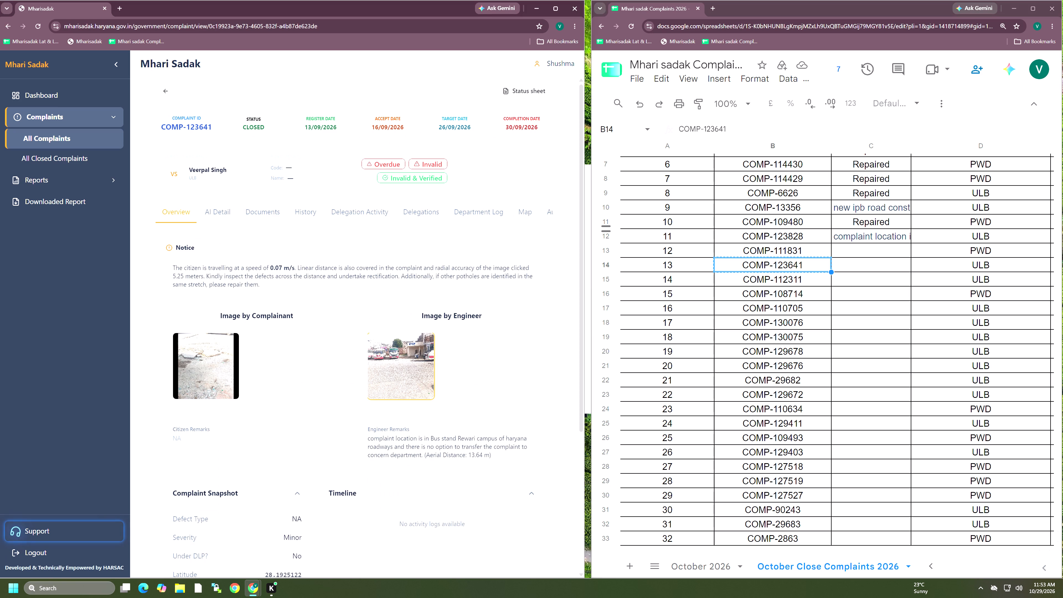
Copy the COMP-123641 engineer remark about the Bus stand Rewari campus location into cell C14.
left_click_drag(367, 440, 420, 453)
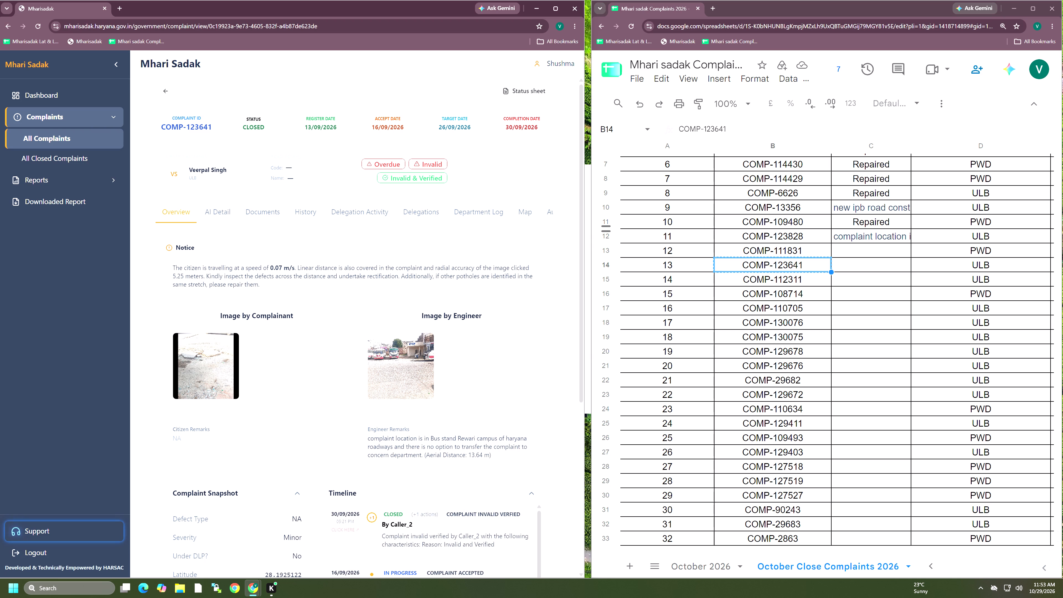
left_click_drag(420, 453, 505, 464)
key("ctrl+c")
left_click(865, 268)
key("ctrl+v")
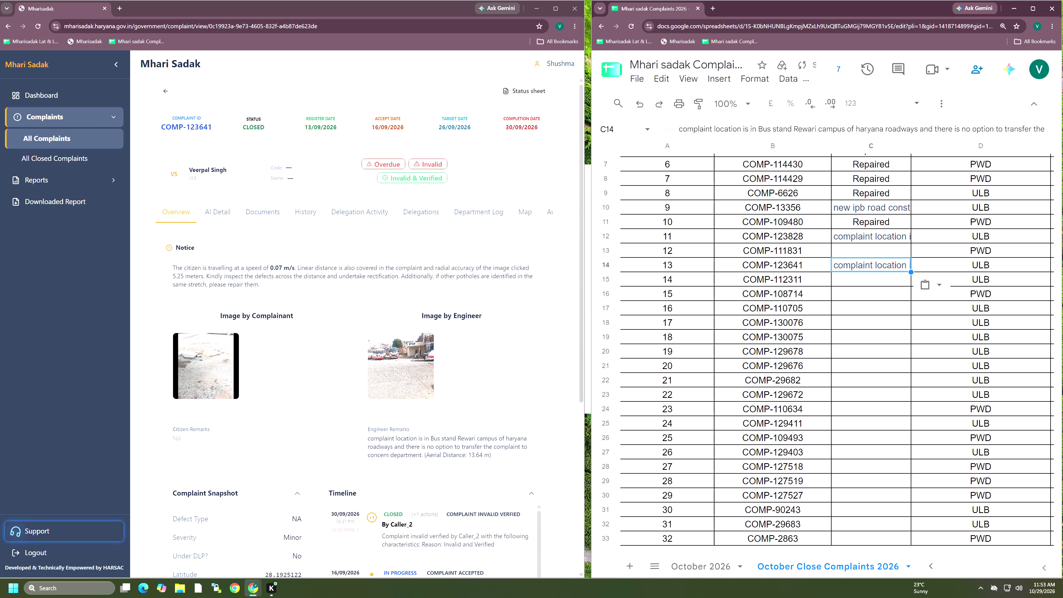
left_click(793, 279)
key("ctrl+c")
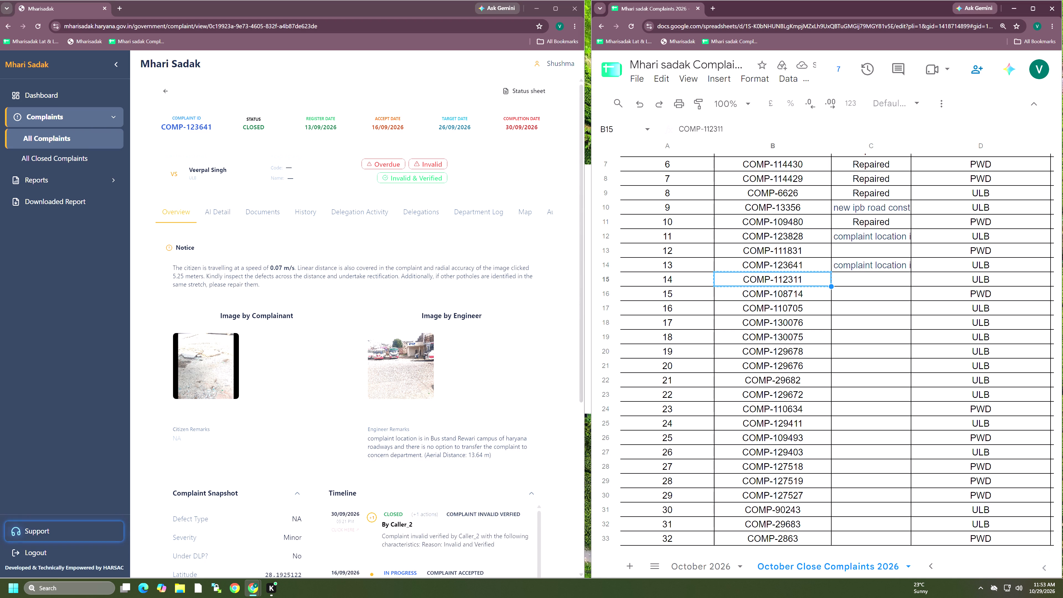
left_click(165, 85)
left_click_drag(233, 104, 145, 139)
key("ctrl+v")
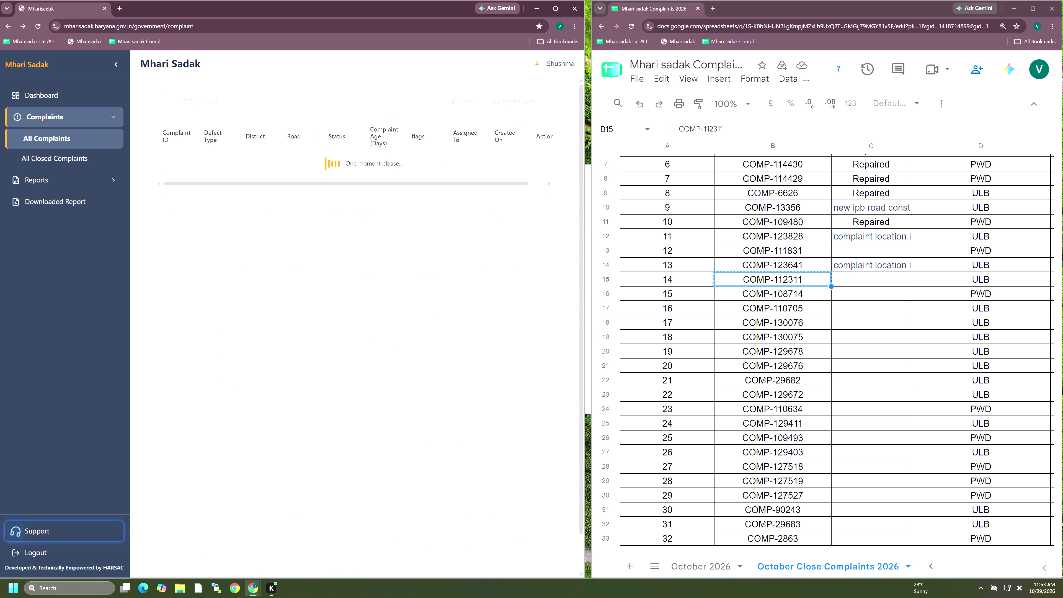
left_click(312, 163)
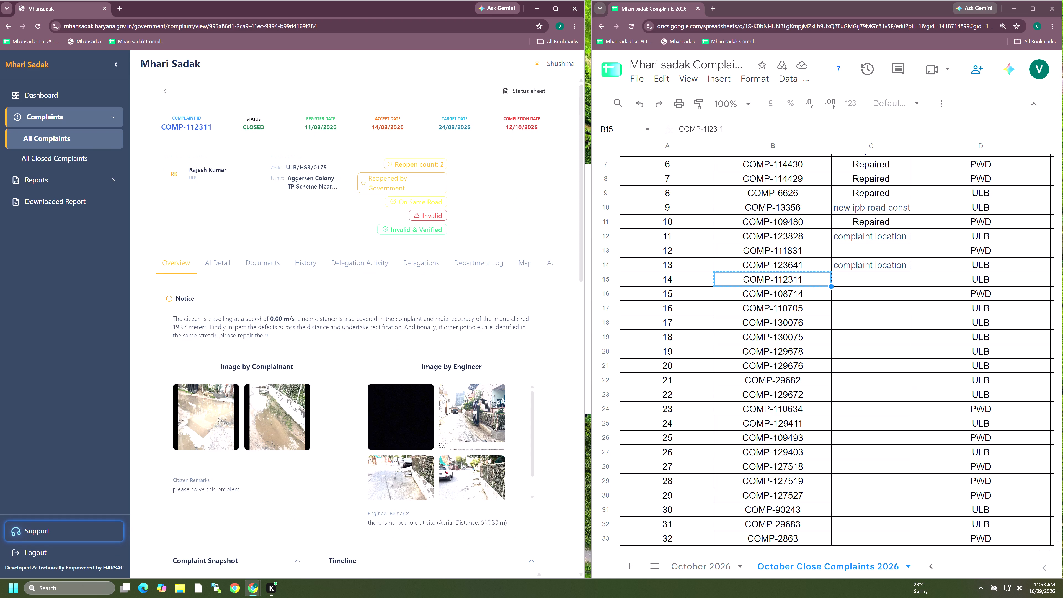
Copy the COMP-112311 engineer remark "there is no pothole at site (Aerial Distance: 516.30 m)" into cell C15.
left_click_drag(368, 523, 417, 529)
left_click_drag(417, 529, 507, 532)
key("ctrl+c")
left_click(886, 283)
key("ctrl+v")
Copy "Repaired" from cell C11 into cell C13 for COMP-111831.
left_click(862, 220)
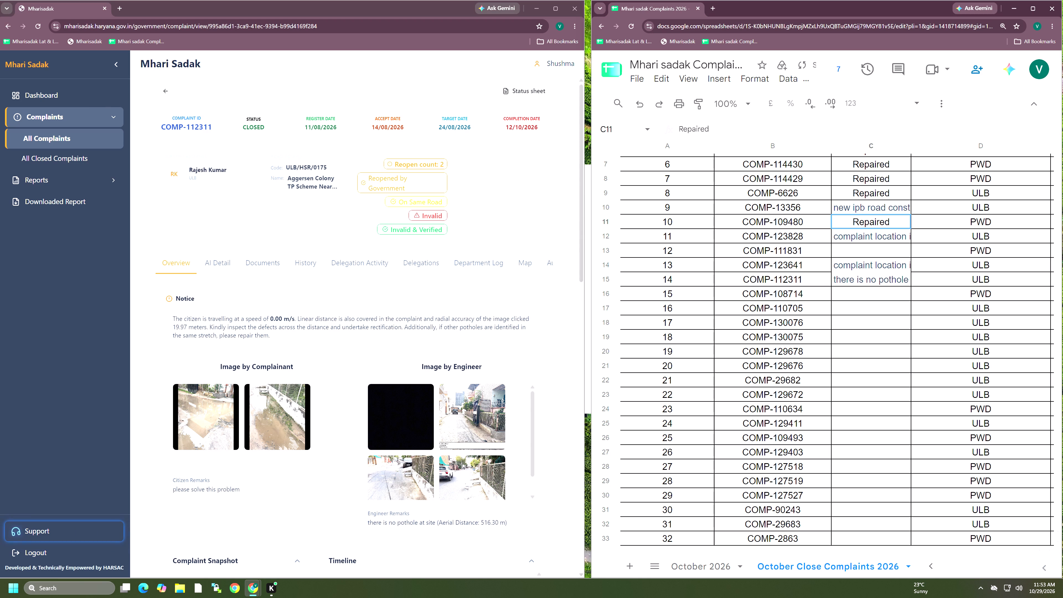
key("ctrl+c")
left_click(863, 250)
key("ctrl+v")
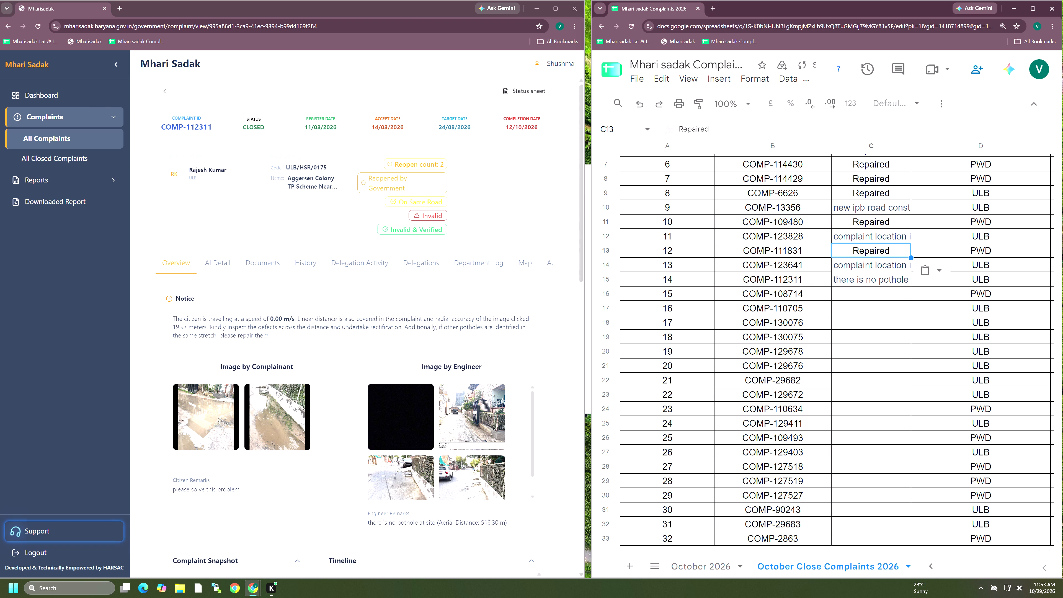
left_click(814, 290)
key("ctrl+c")
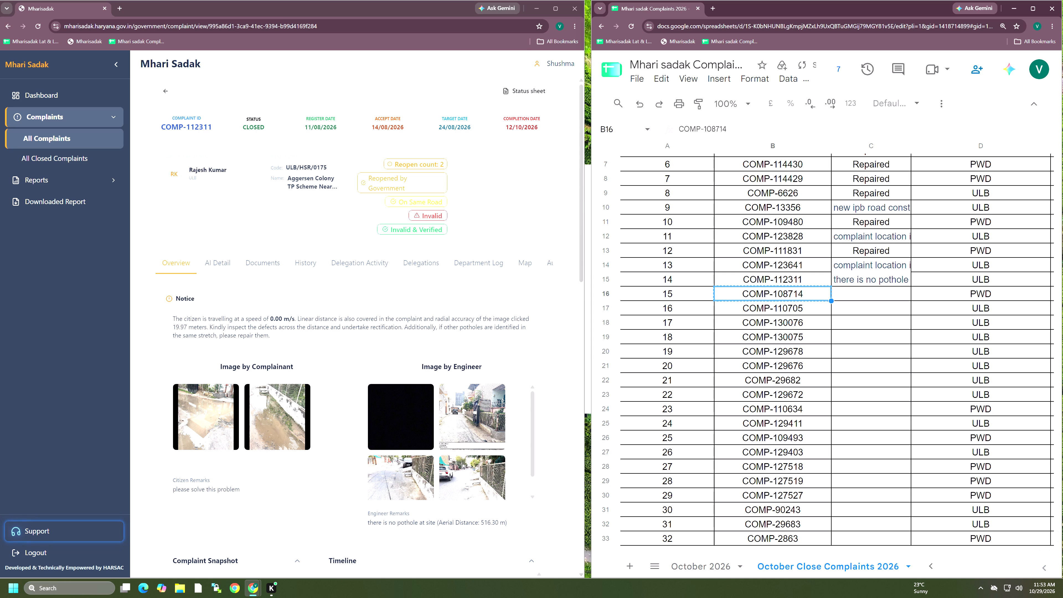
left_click(165, 91)
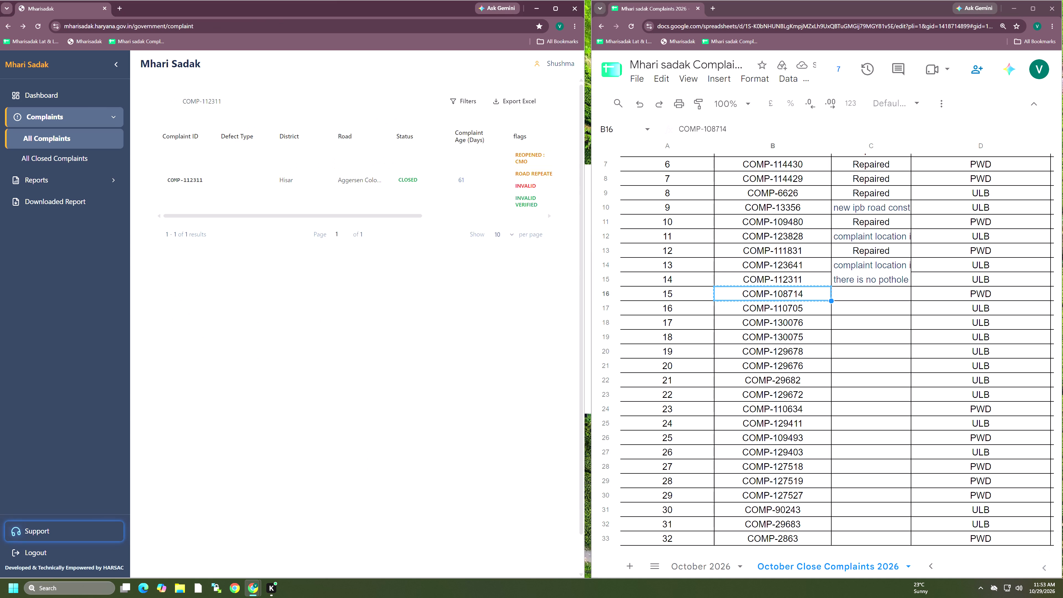
left_click_drag(234, 101, 164, 130)
key("ctrl+v")
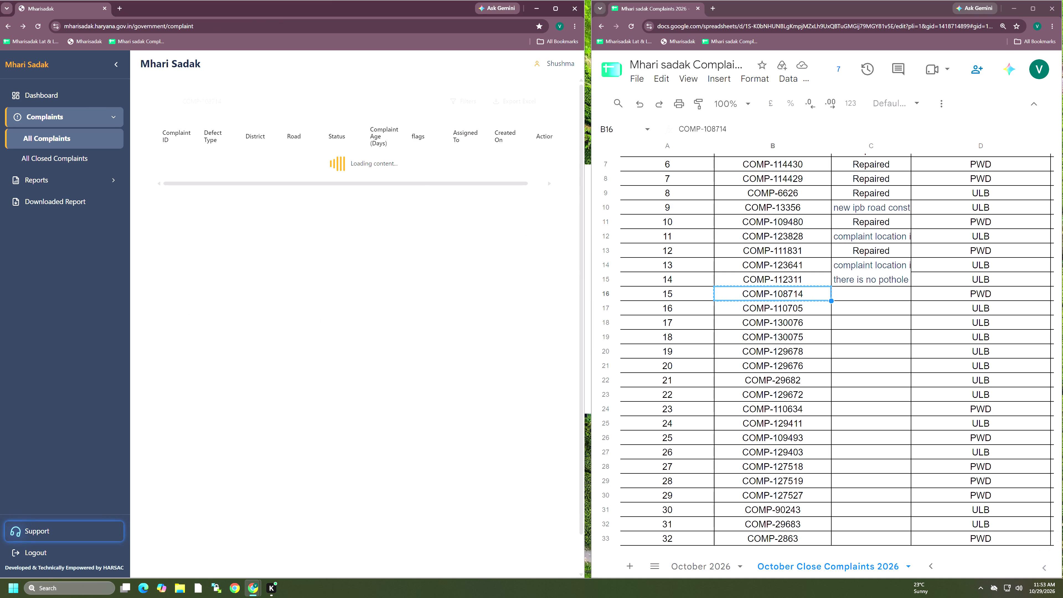
scroll(718, 268, "down", 2)
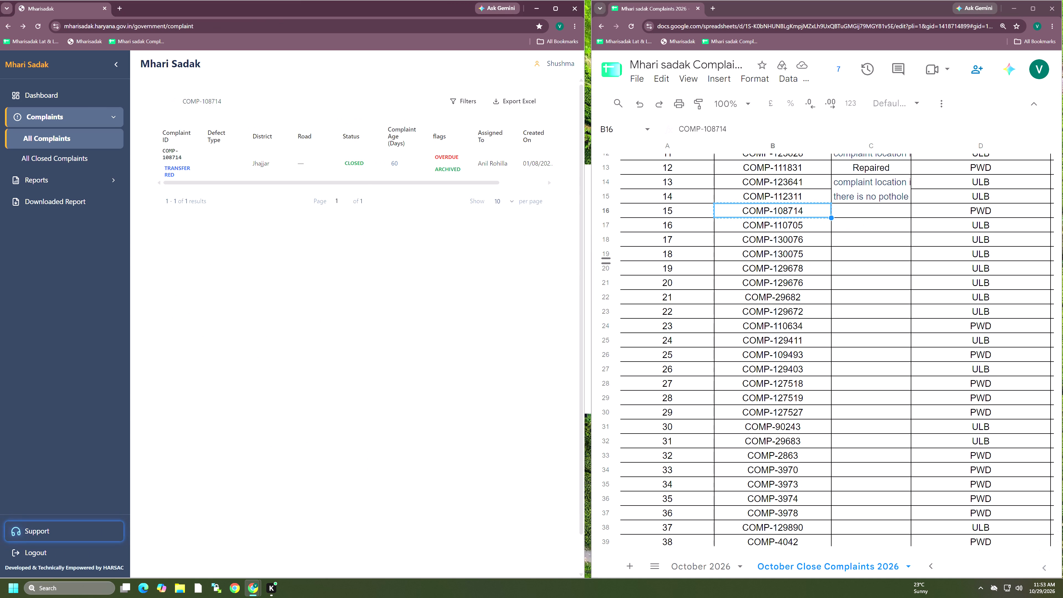
left_click(324, 164)
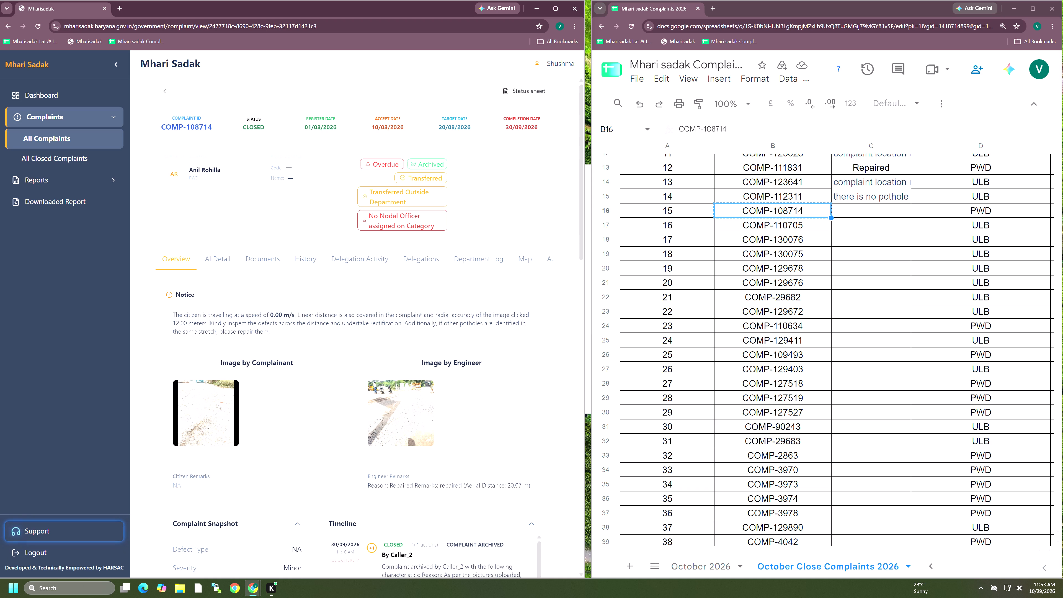
Copy "Repaired" from cell C13 into cell C16 for COMP-108714.
left_click(861, 168)
key("ctrl+c")
left_click(853, 215)
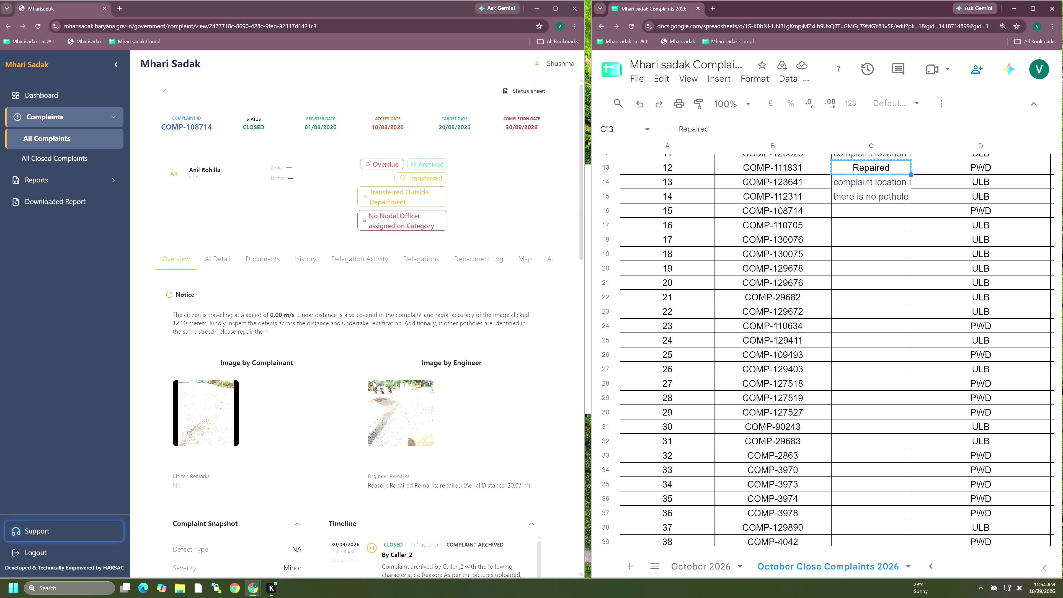
key("ctrl+v")
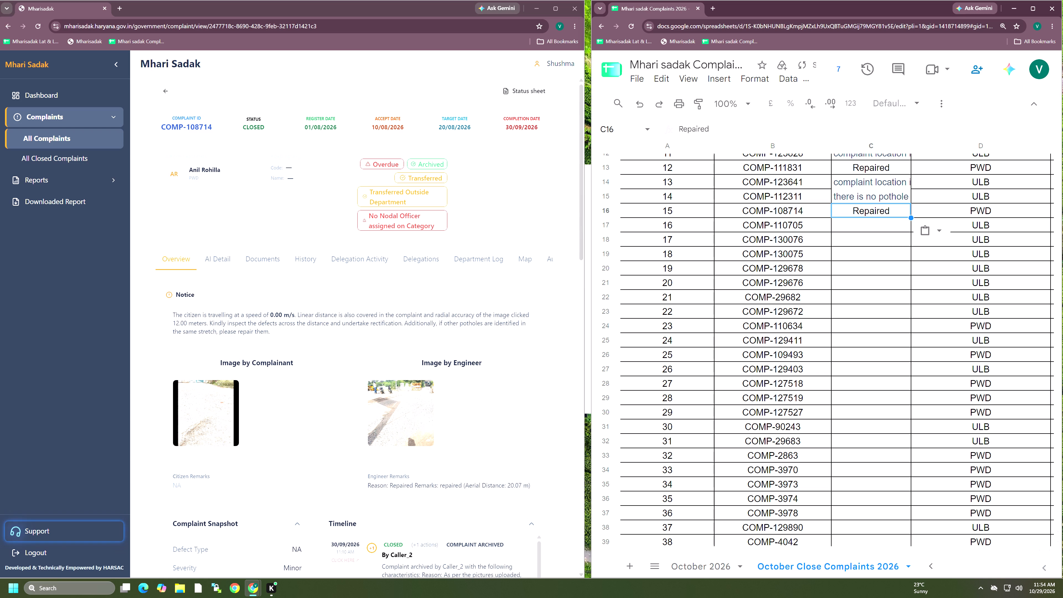
left_click(786, 226)
key("ctrl+c")
left_click(164, 93)
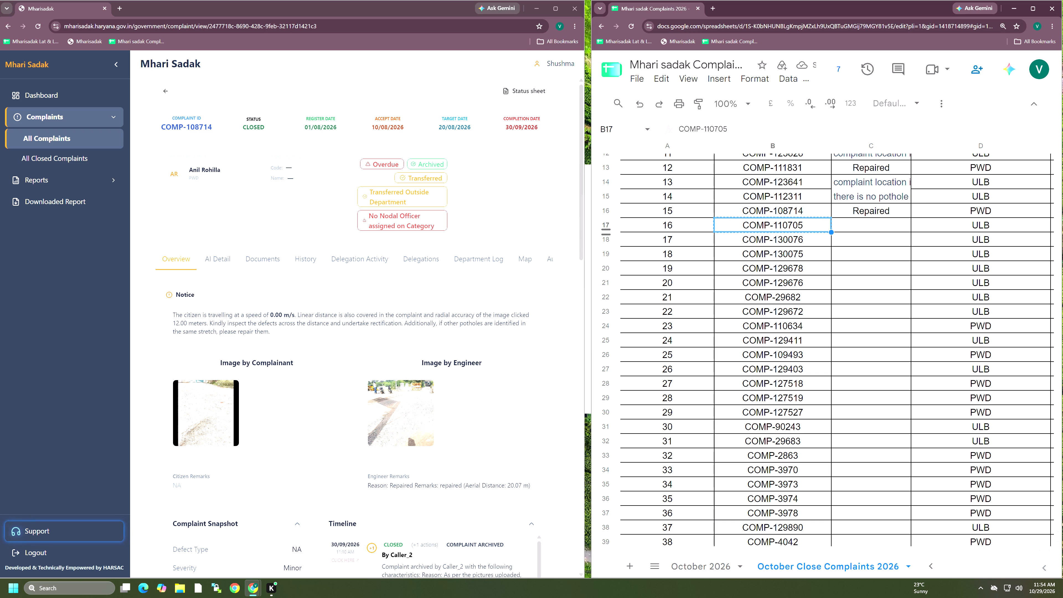
left_click_drag(223, 104, 177, 121)
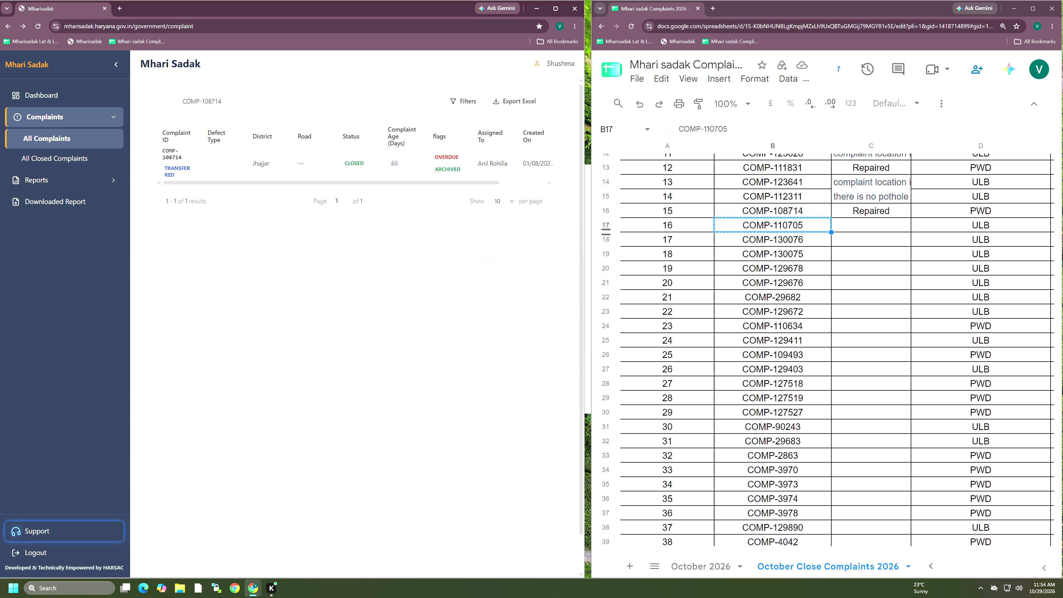
left_click_drag(177, 121, 143, 134)
key("ctrl+v")
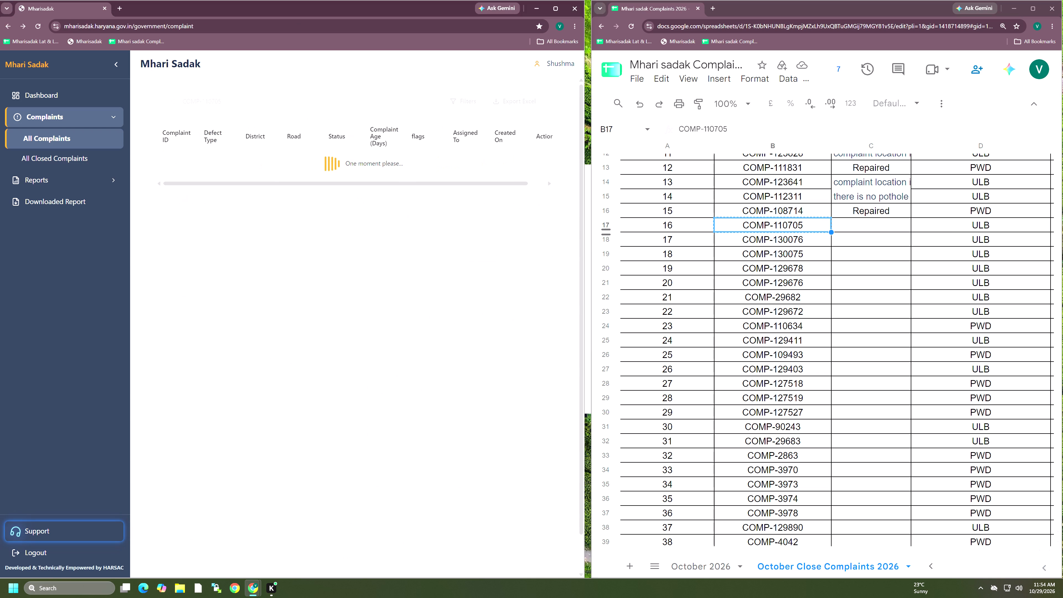
left_click(325, 170)
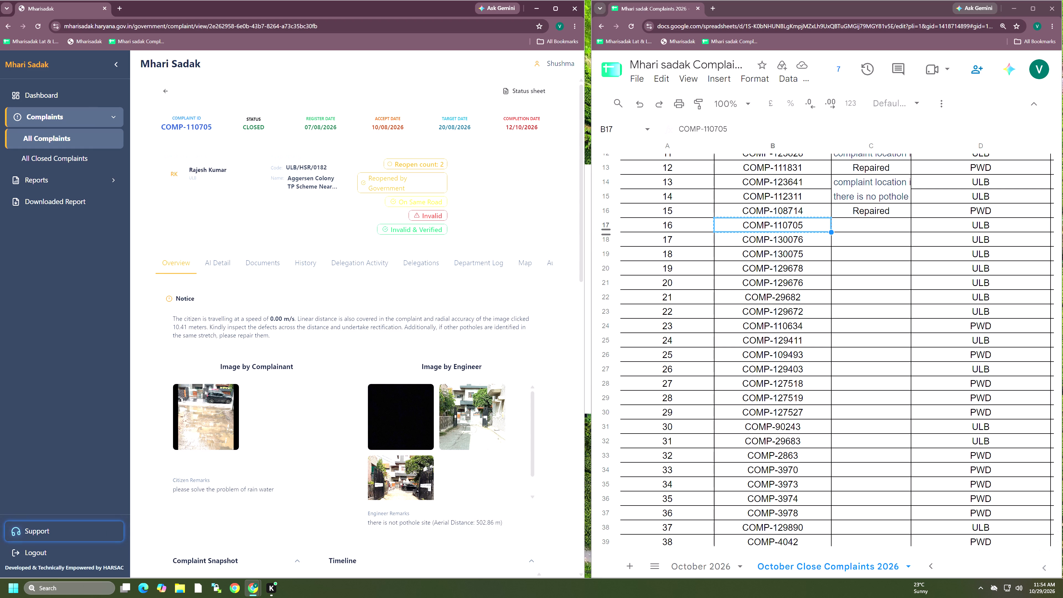
Copy the engineer's remark "there is not pothole site (Aerial Distance: 502.86 m)" for COMP-110705 into cell C17.
left_click_drag(367, 525, 510, 535)
key("ctrl+c")
left_click(857, 225)
key("ctrl+v")
left_click(803, 238)
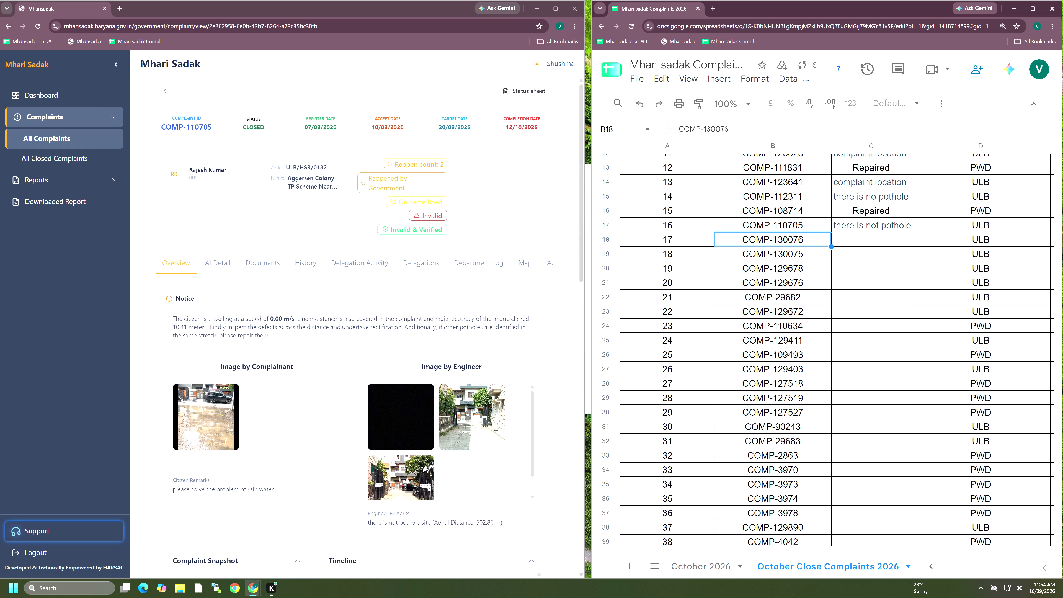
key("ctrl+c")
left_click(166, 91)
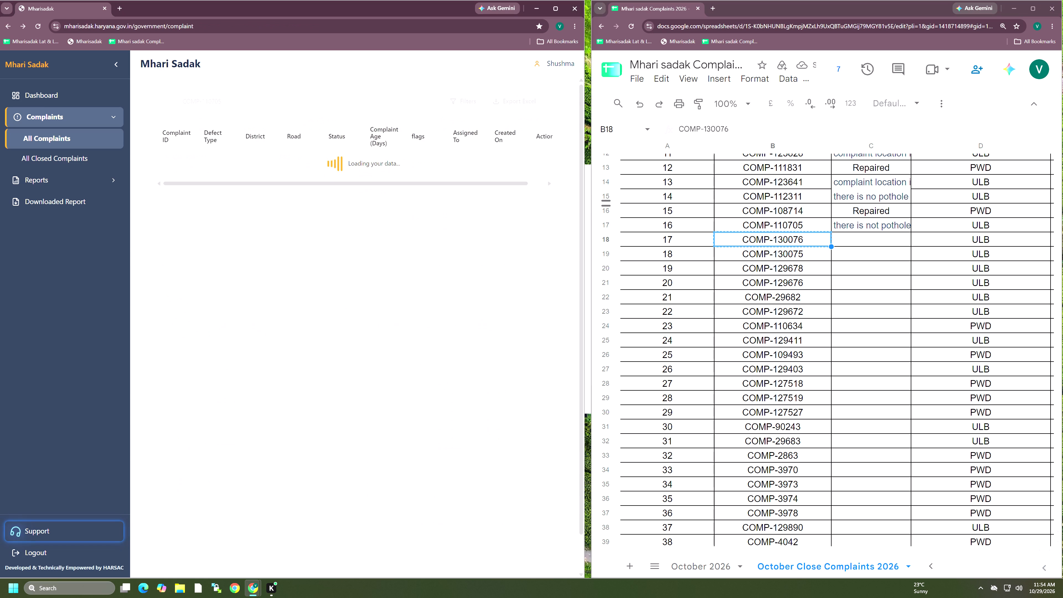
left_click_drag(231, 100, 231, 100)
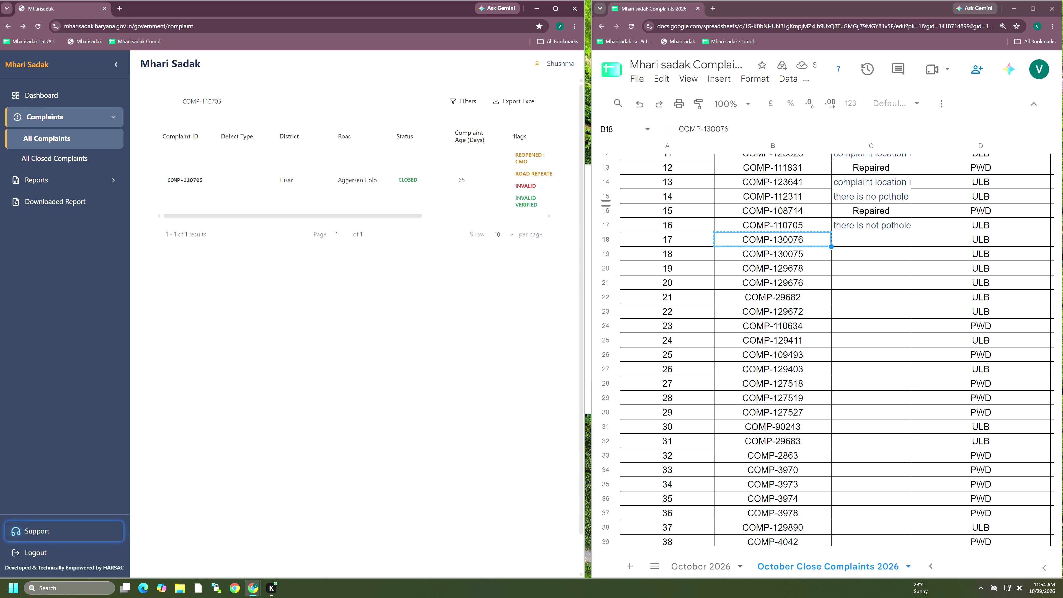
left_click_drag(231, 100, 135, 140)
key("ctrl+v")
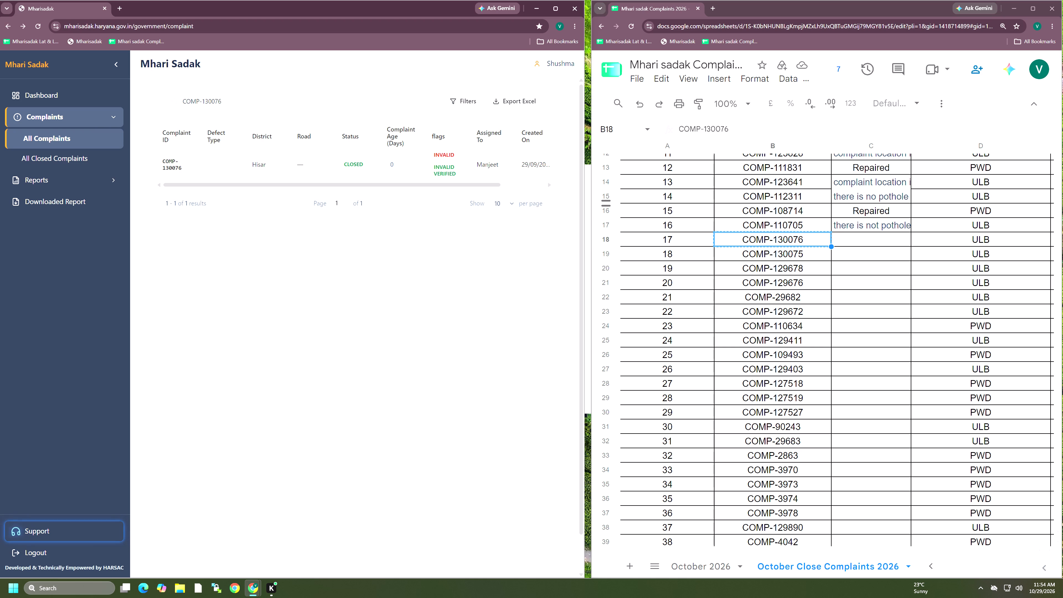
left_click(280, 162)
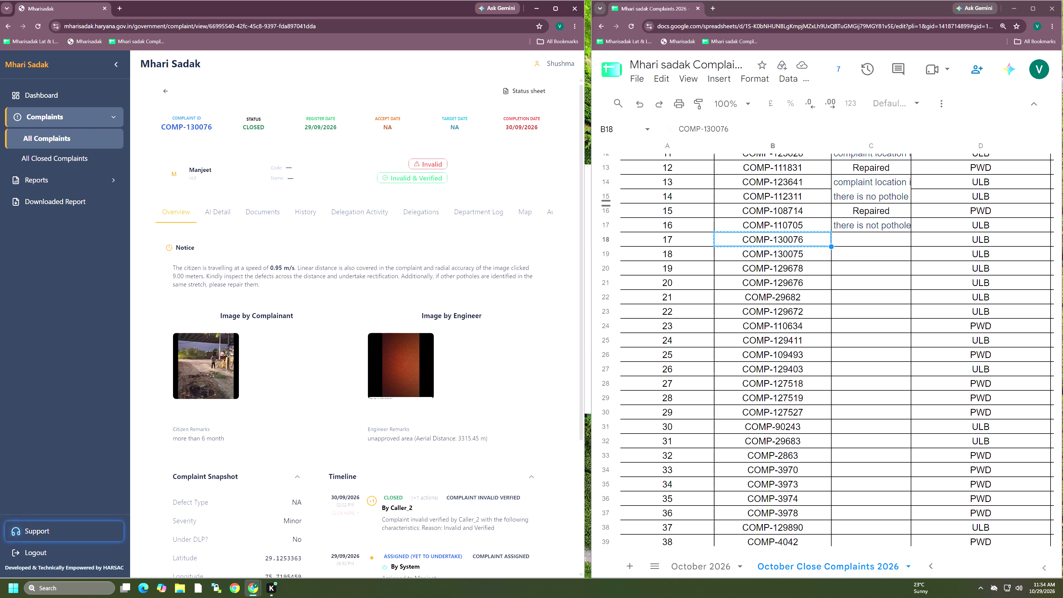
left_click_drag(367, 438, 496, 446)
key("ctrl+c")
left_click(842, 244)
key("ctrl+v")
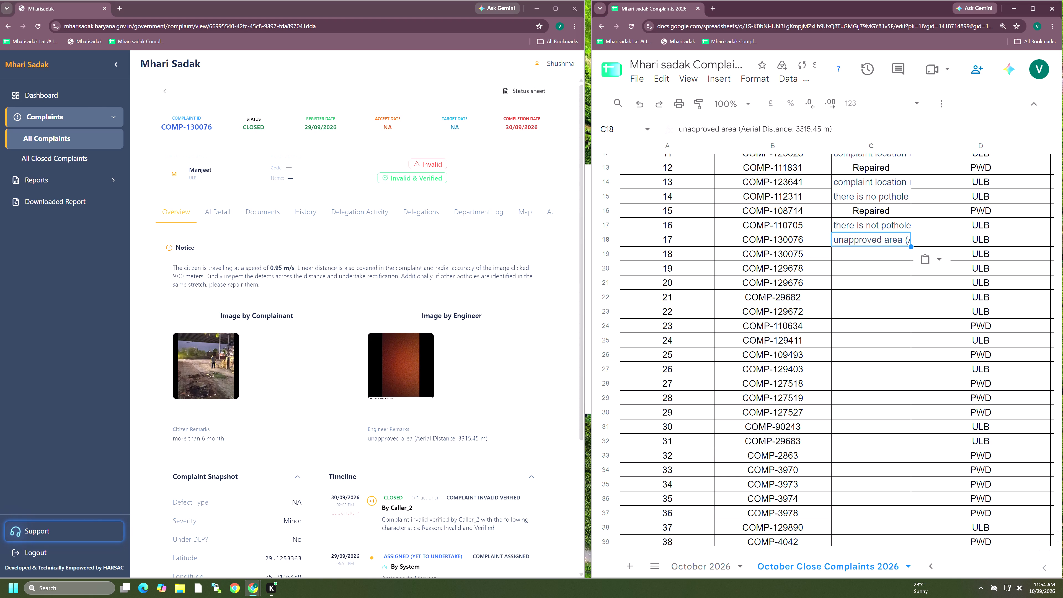
left_click(799, 250)
key("ctrl+c")
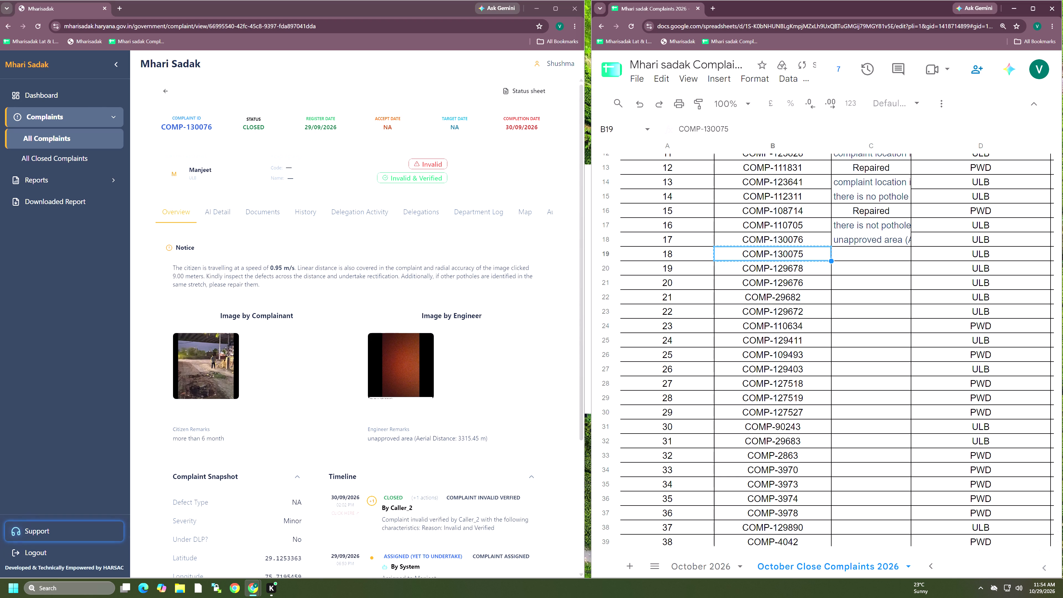
left_click(162, 85)
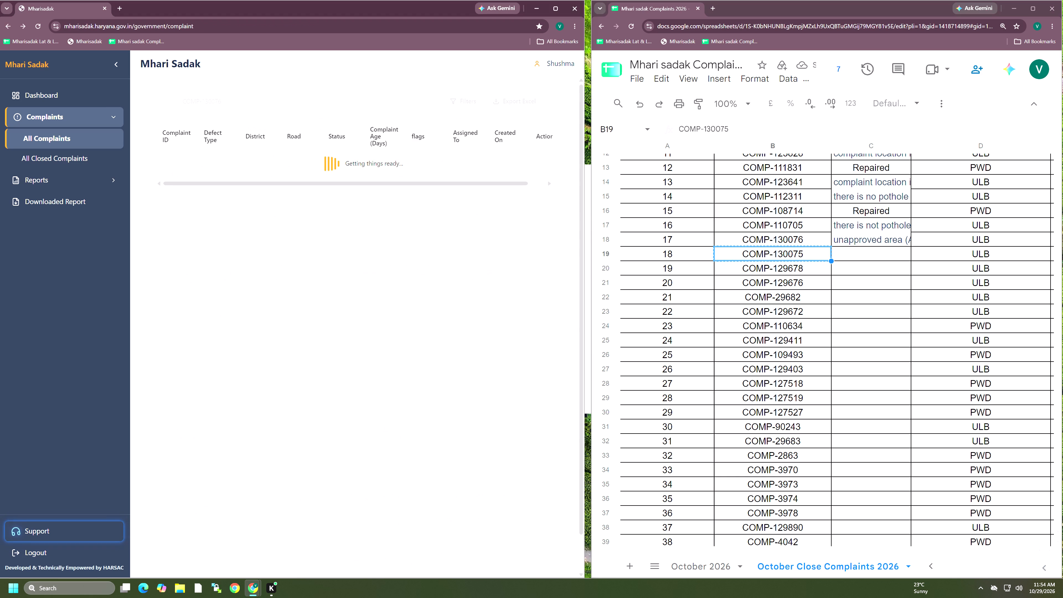
left_click_drag(229, 102, 145, 138)
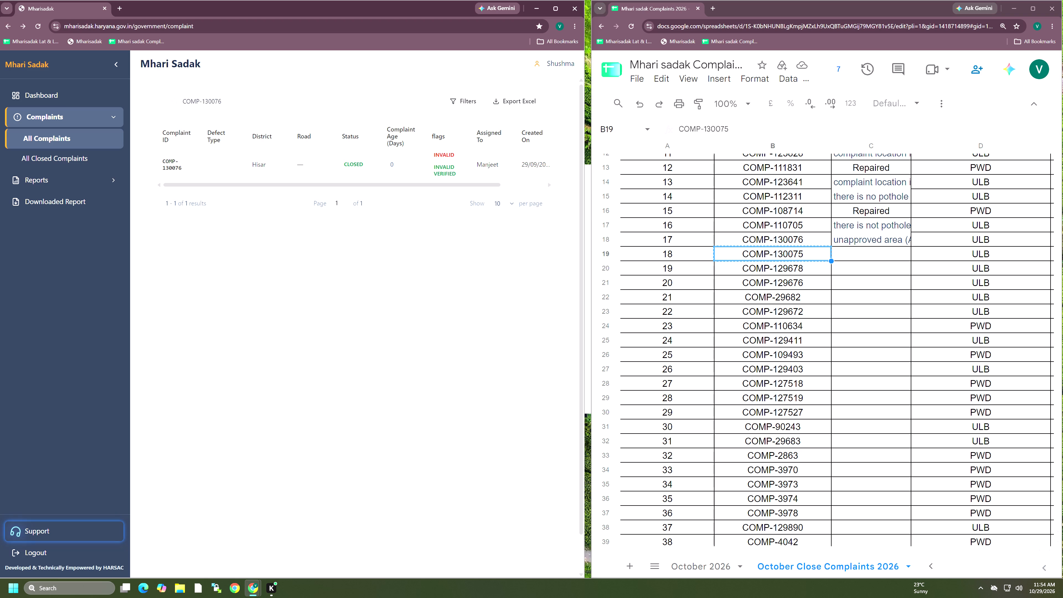
key("ctrl+v")
left_click(272, 162)
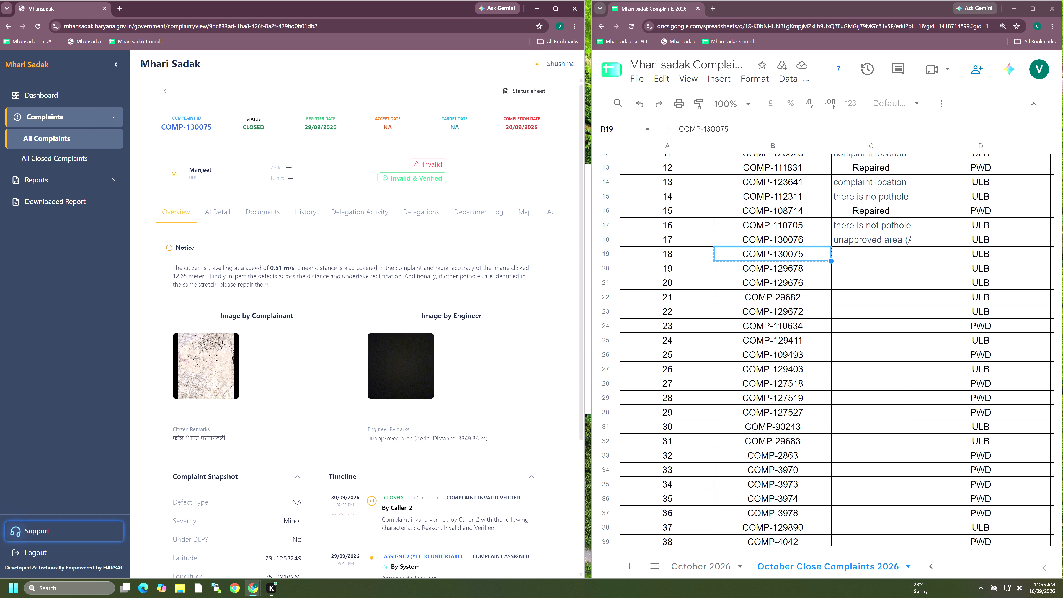
Copy the engineer's remark "unapproved area (Aerial Distance: 3349.36 m)" for COMP-130075 into cell C19.
left_click_drag(367, 441, 457, 441)
left_click_drag(457, 441, 495, 448)
key("ctrl+c")
left_click(882, 250)
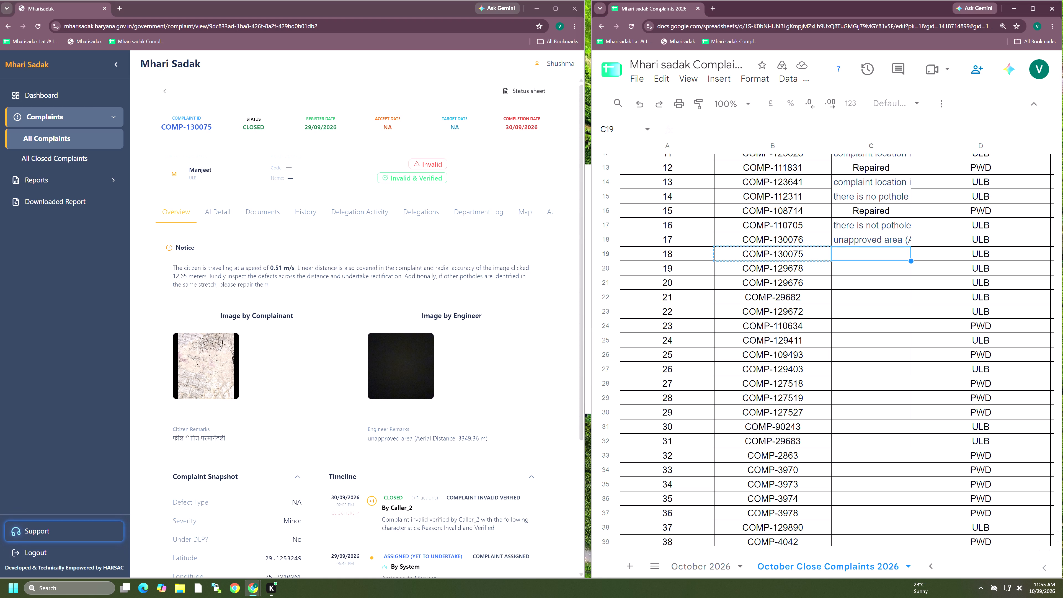
key("ctrl+v")
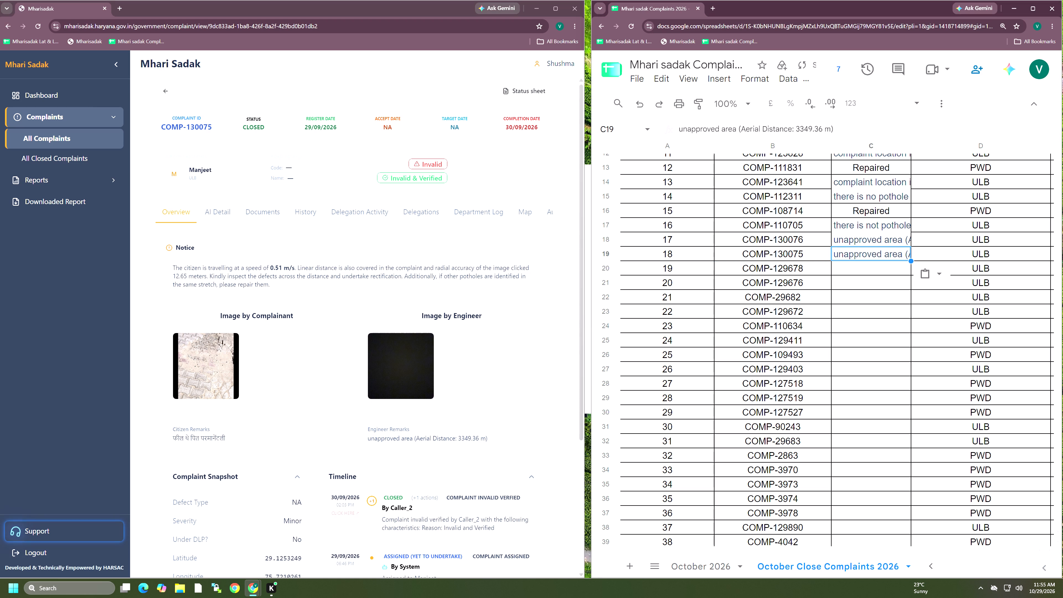
left_click(790, 269)
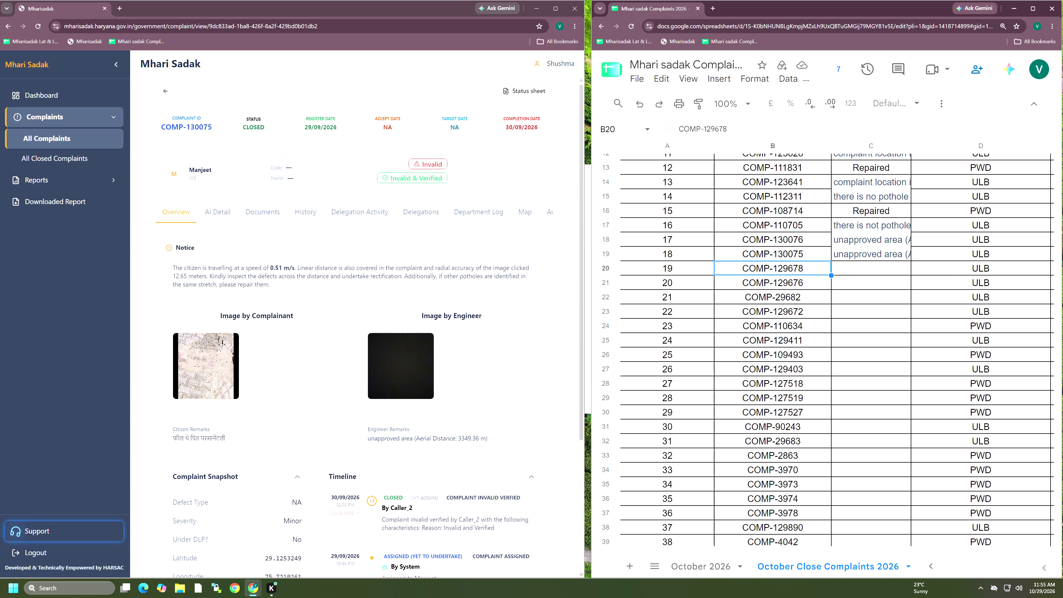
key("ctrl+c")
left_click(166, 92)
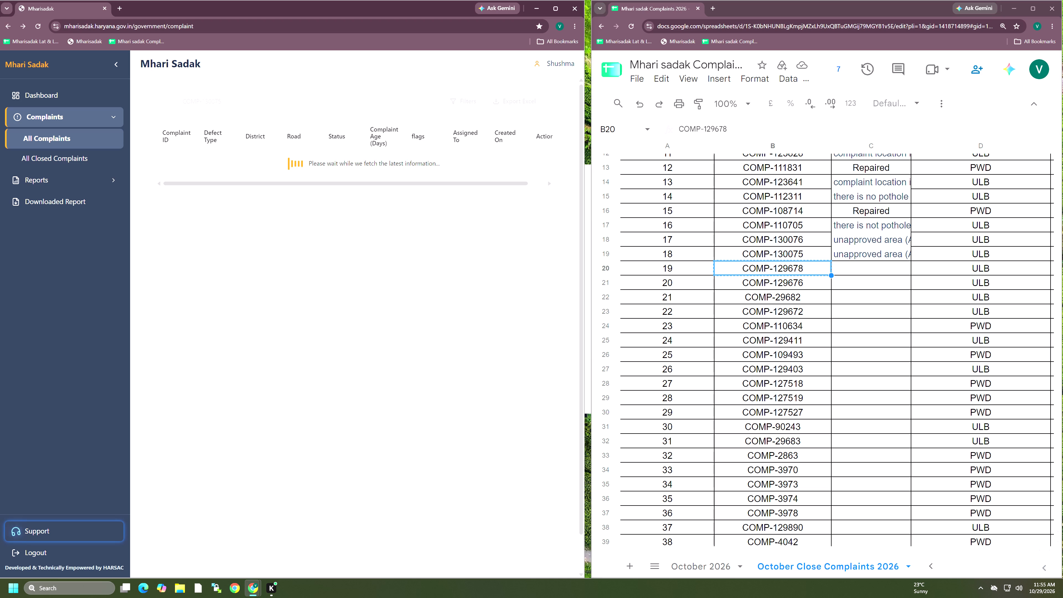
left_click_drag(231, 102, 177, 120)
key("ctrl+v")
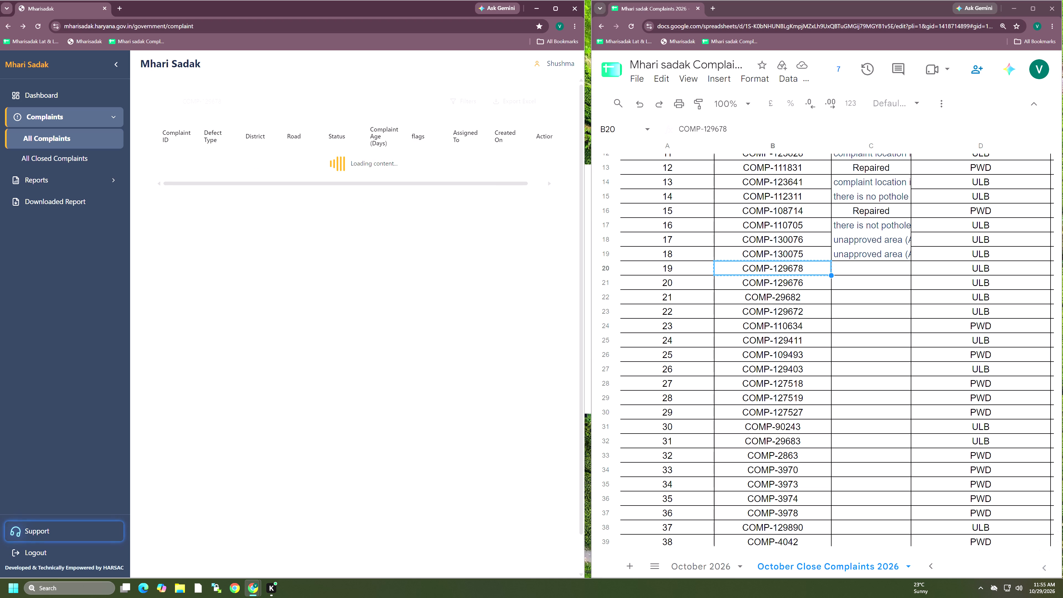
left_click(301, 166)
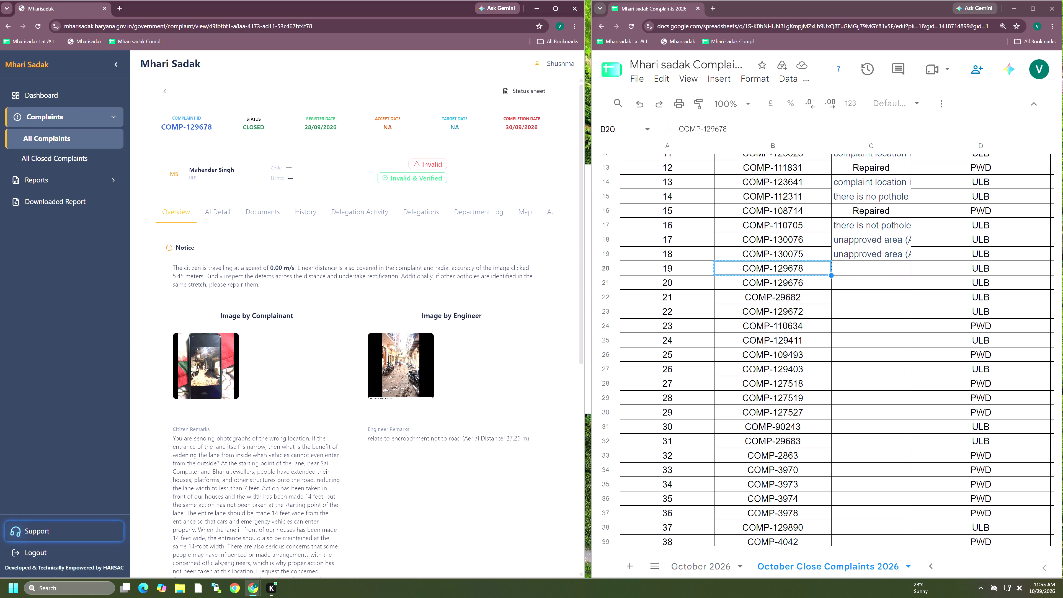
Copy the engineer's remark "relate to encroachment not to road (Aerial Distance: 27.26 m)" for COMP-129678 into cell C20.
left_click_drag(366, 441, 532, 457)
key("ctrl+c")
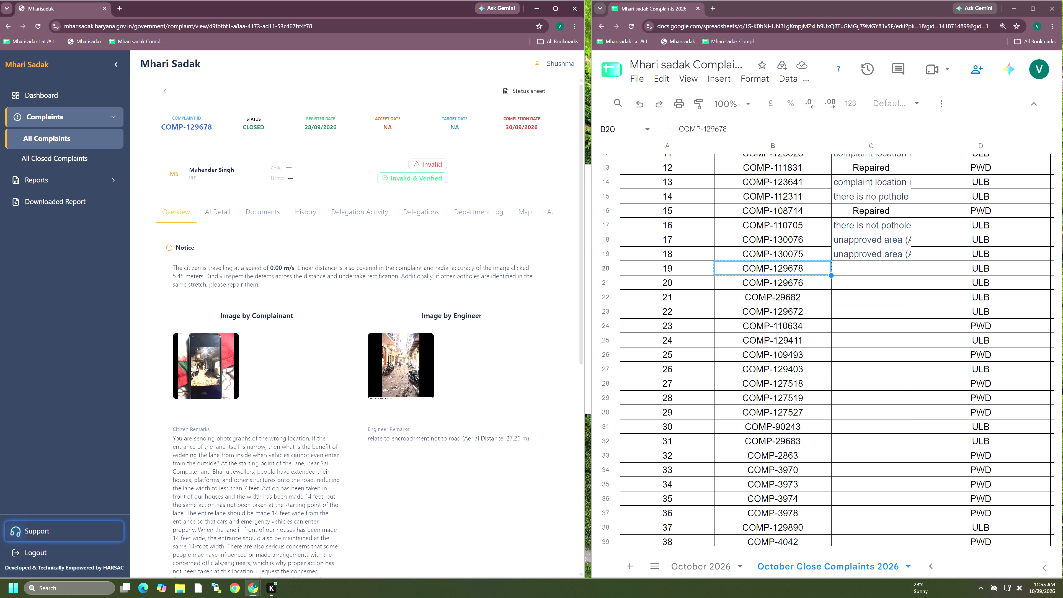
left_click(881, 268)
key("ctrl+v")
left_click(782, 283)
key("ctrl+c")
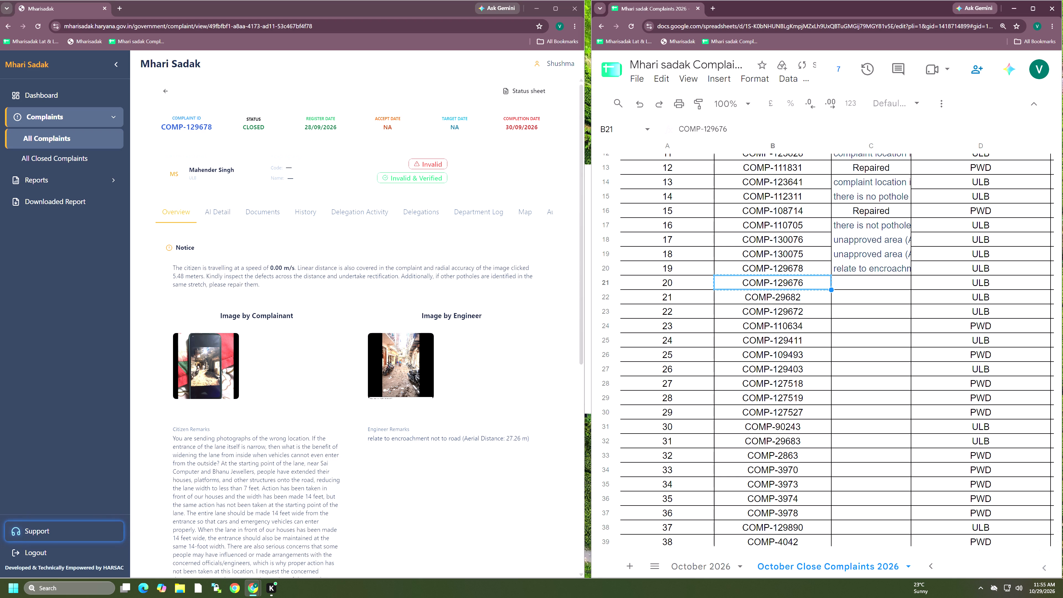
left_click(166, 91)
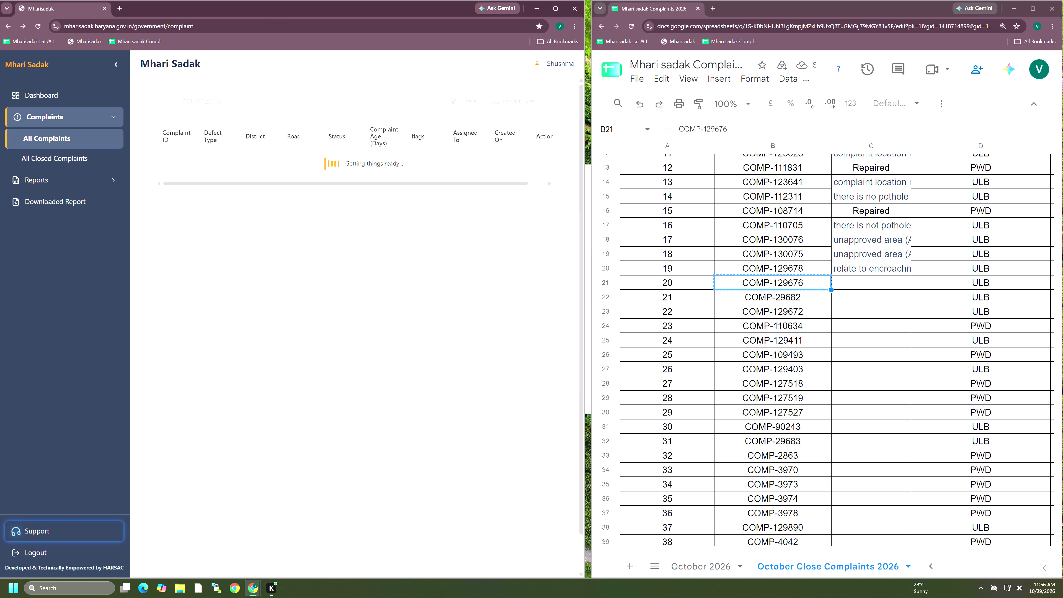
left_click_drag(223, 102, 173, 123)
key("ctrl+v")
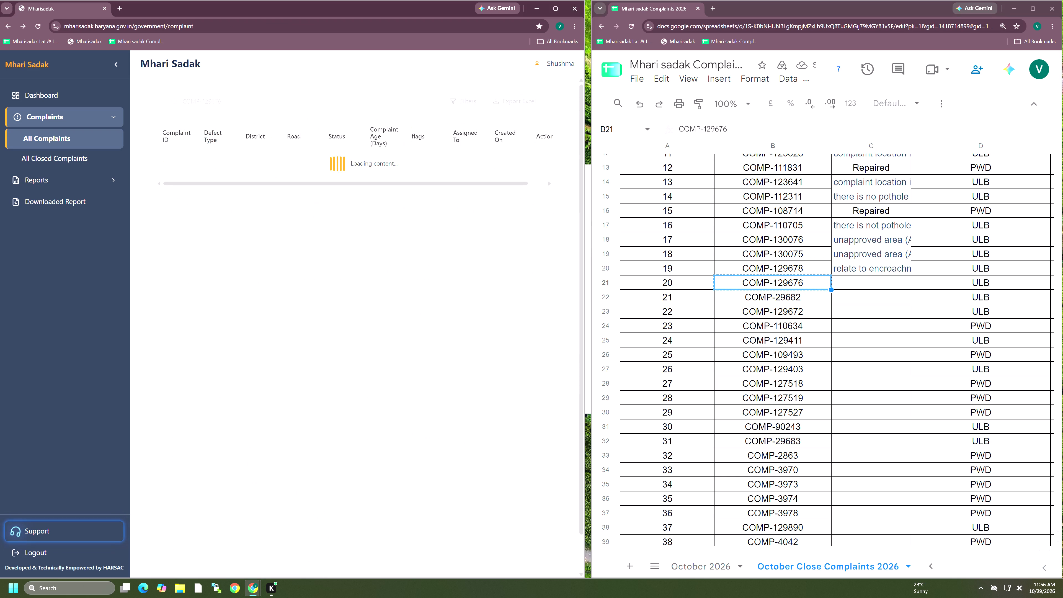
left_click(303, 158)
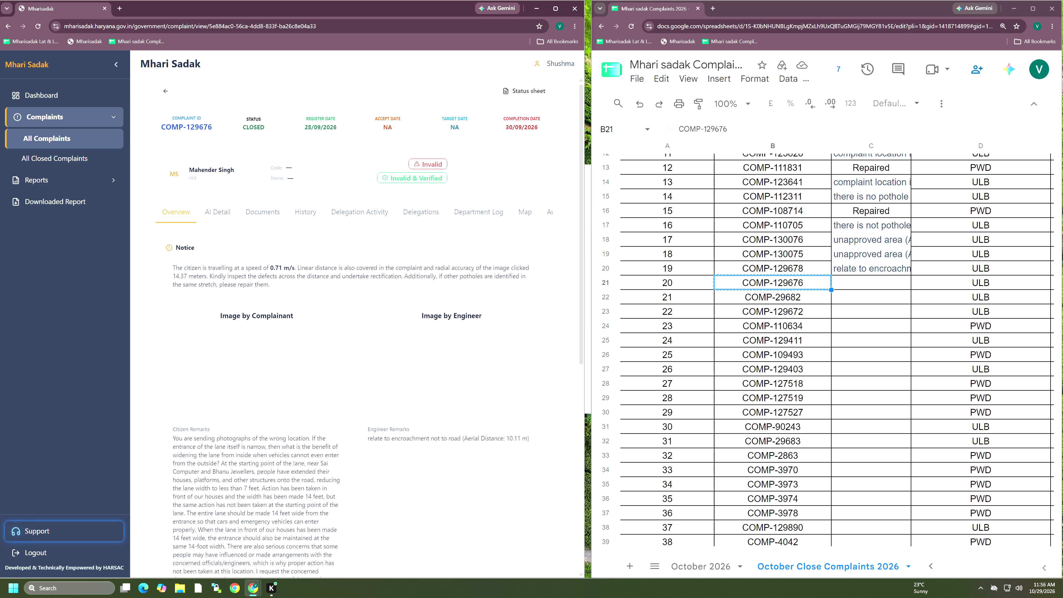
Copy the engineer's remark "relate to encroachment not to road (Aerial Distance: 10.11 m)" for COMP-129676 into cell C21.
left_click_drag(368, 441, 519, 450)
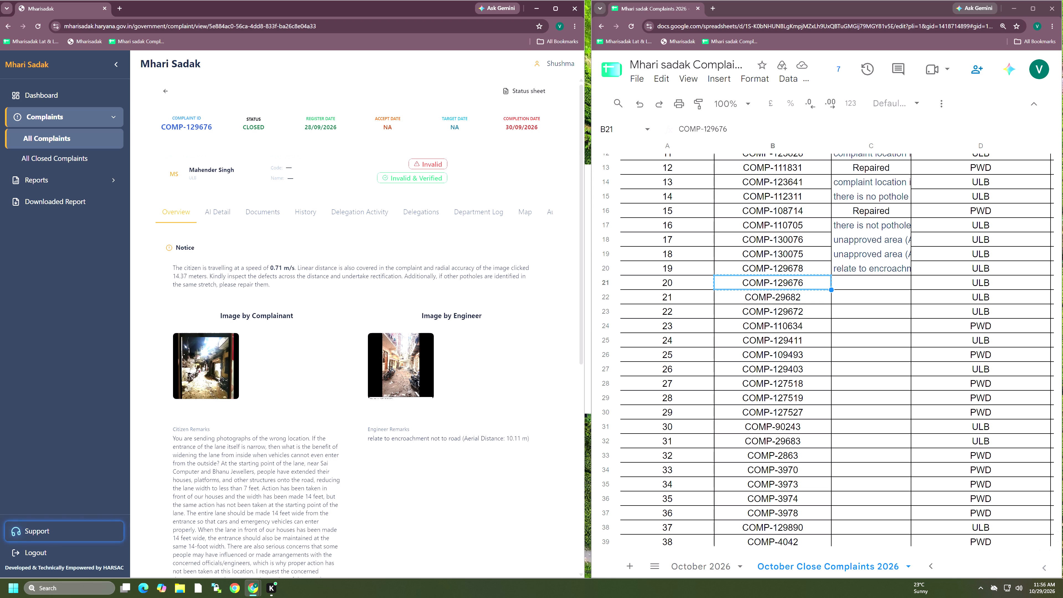
left_click_drag(519, 450, 540, 452)
key("ctrl+c")
left_click(858, 287)
key("ctrl+v")
left_click(799, 298)
key("ctrl+c")
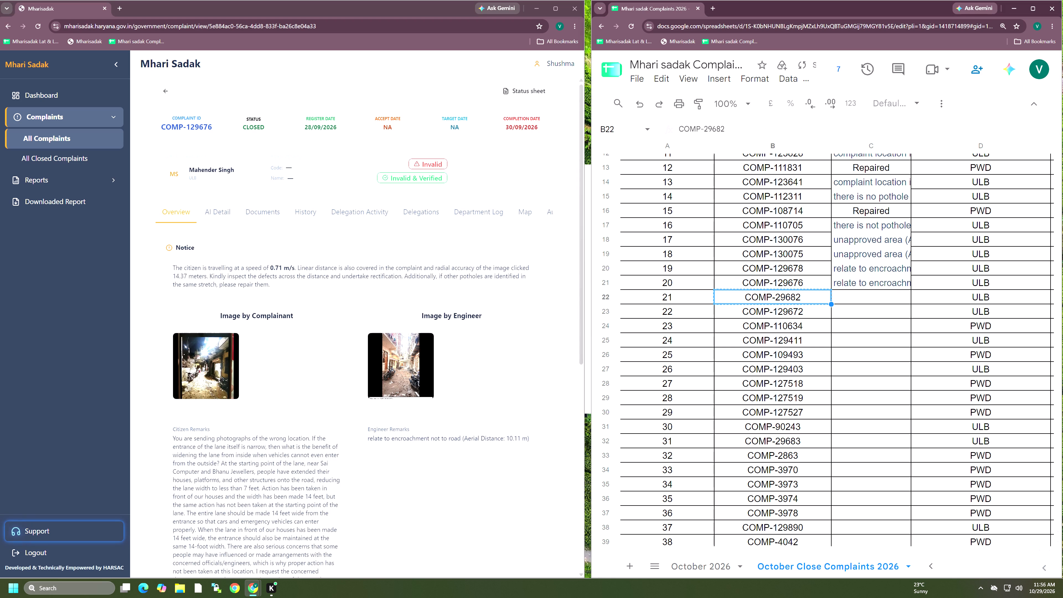
left_click(167, 95)
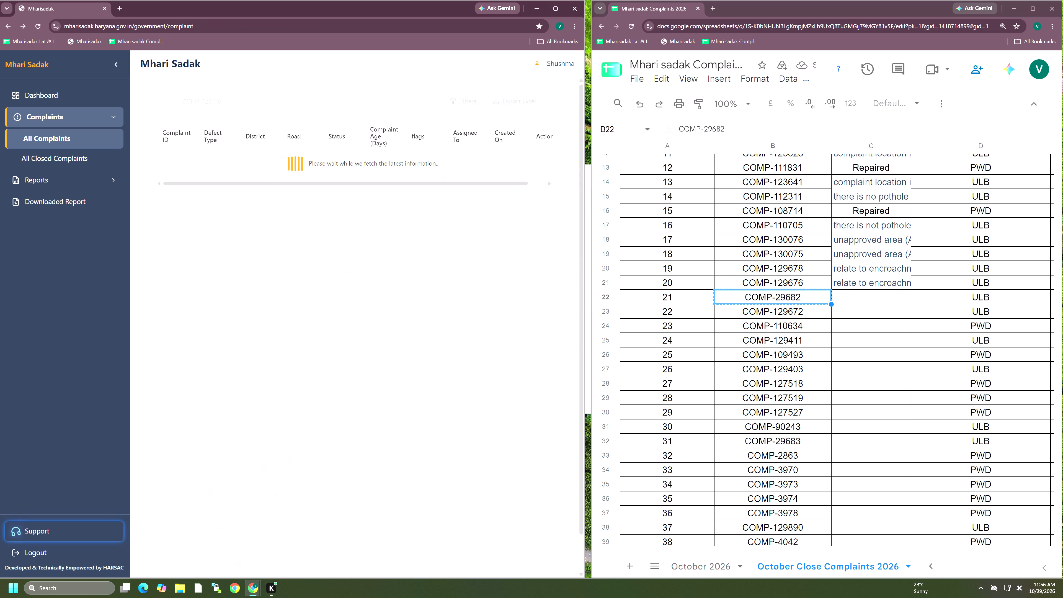
left_click_drag(226, 101, 174, 114)
key("ctrl+v")
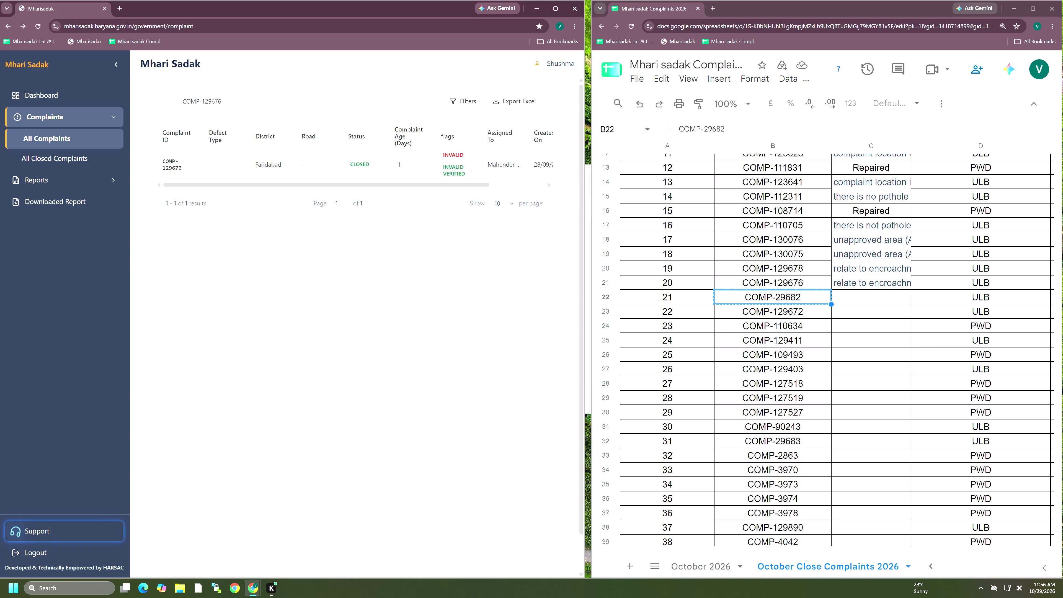
left_click(308, 157)
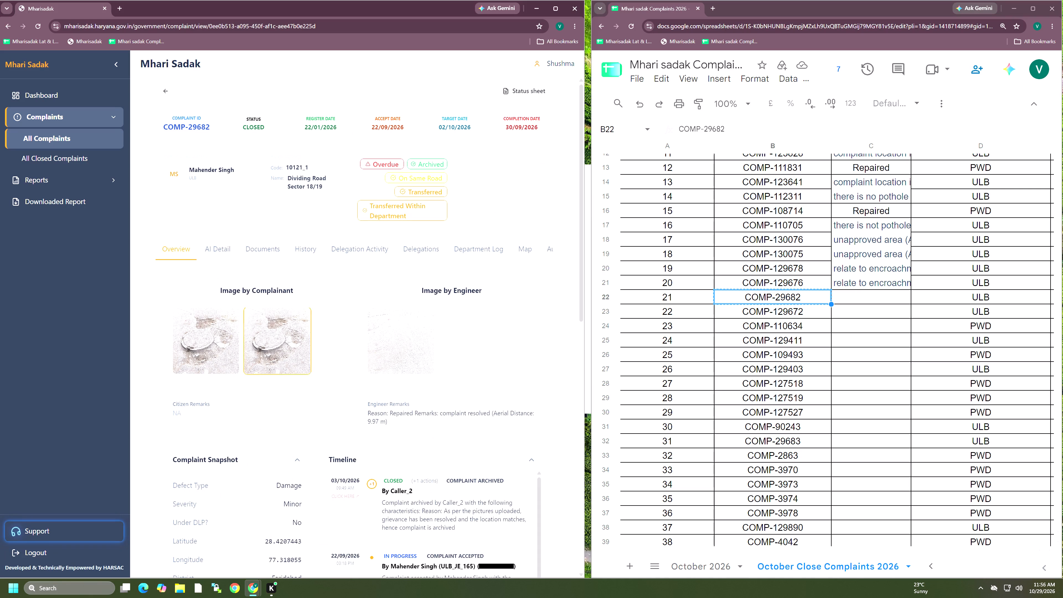
left_click(776, 313)
key("ctrl+c")
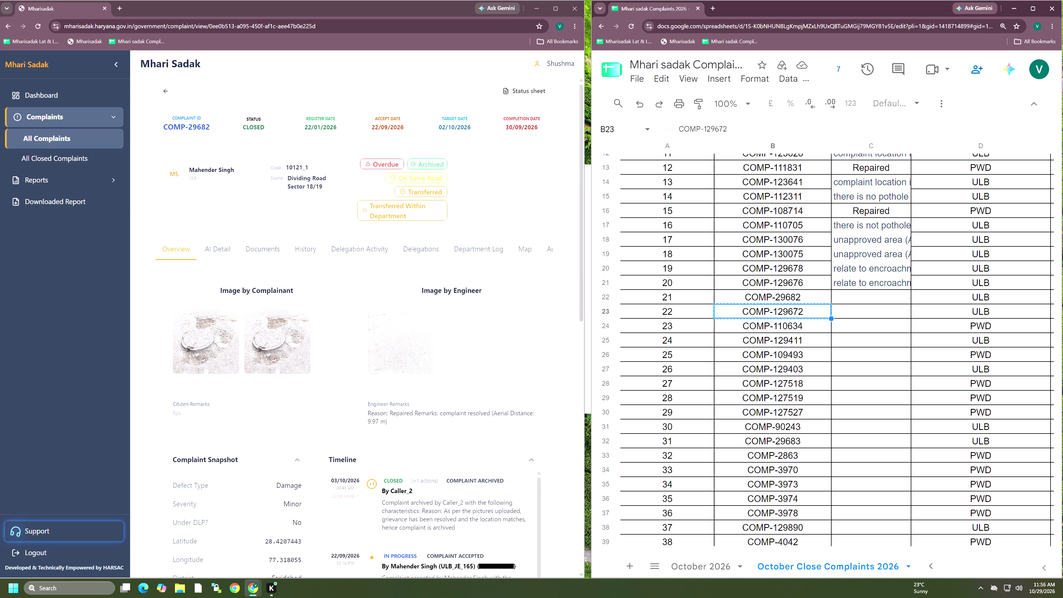
left_click(164, 90)
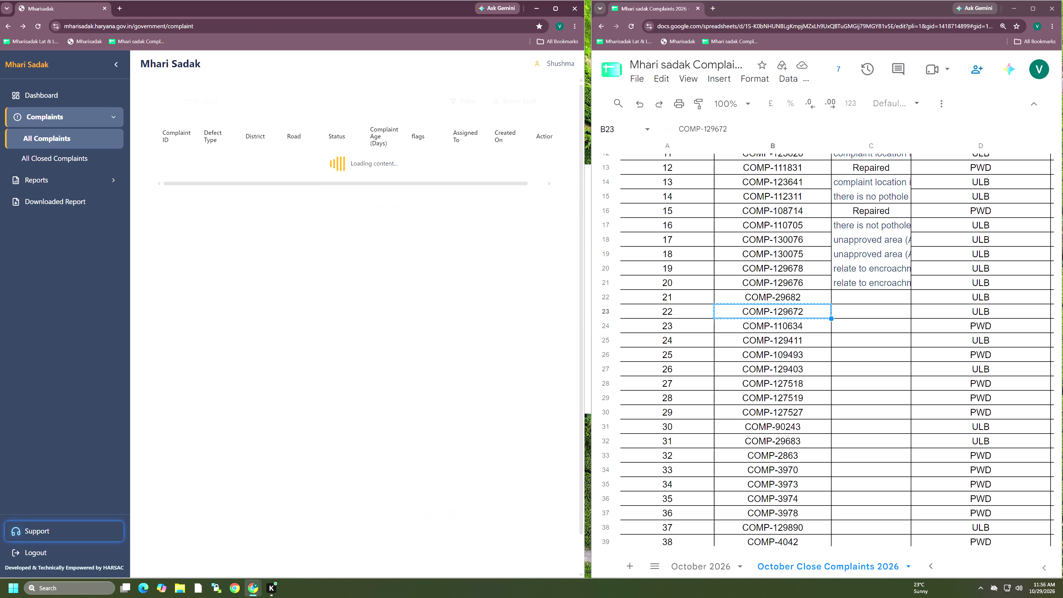
left_click_drag(220, 100, 203, 106)
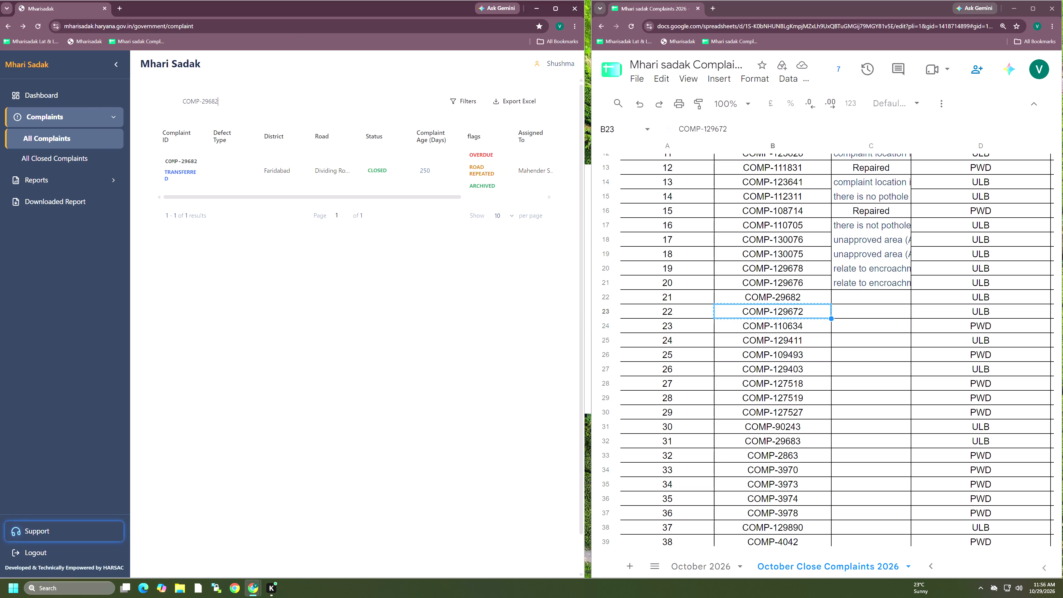
left_click_drag(203, 106, 164, 121)
key("ctrl+v")
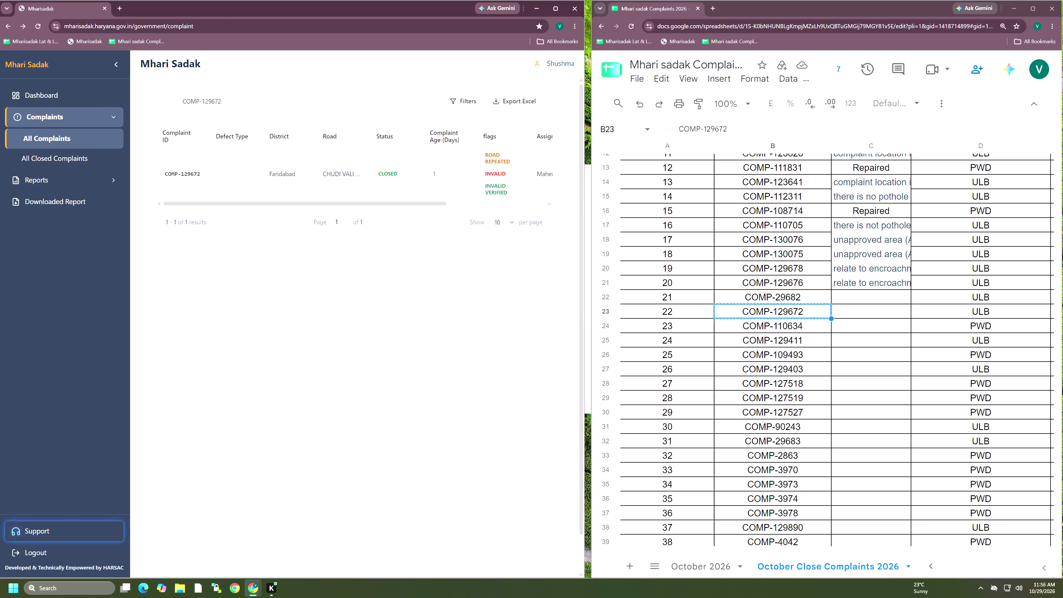
left_click(308, 176)
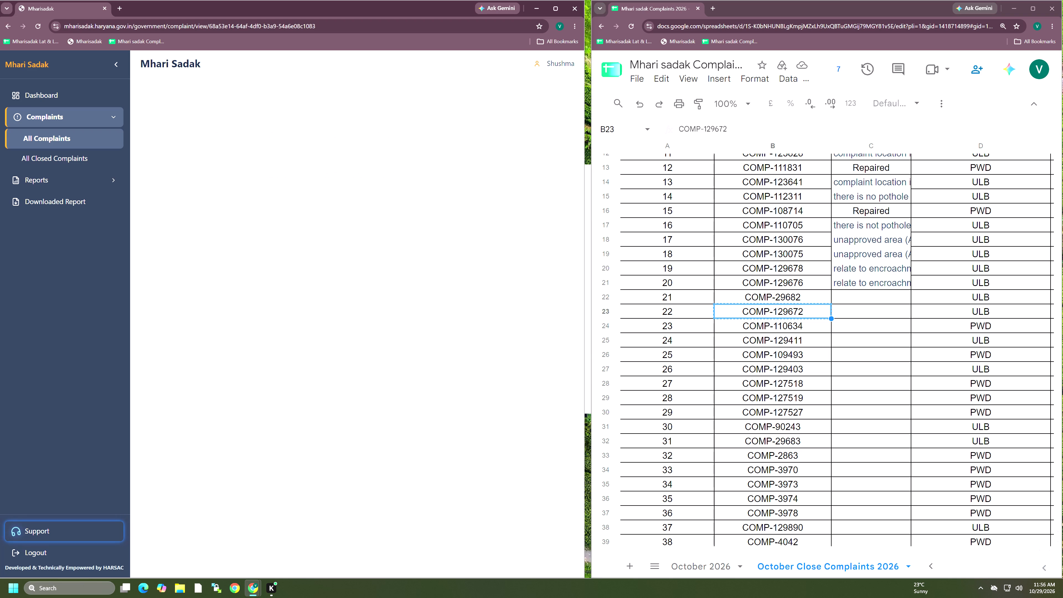
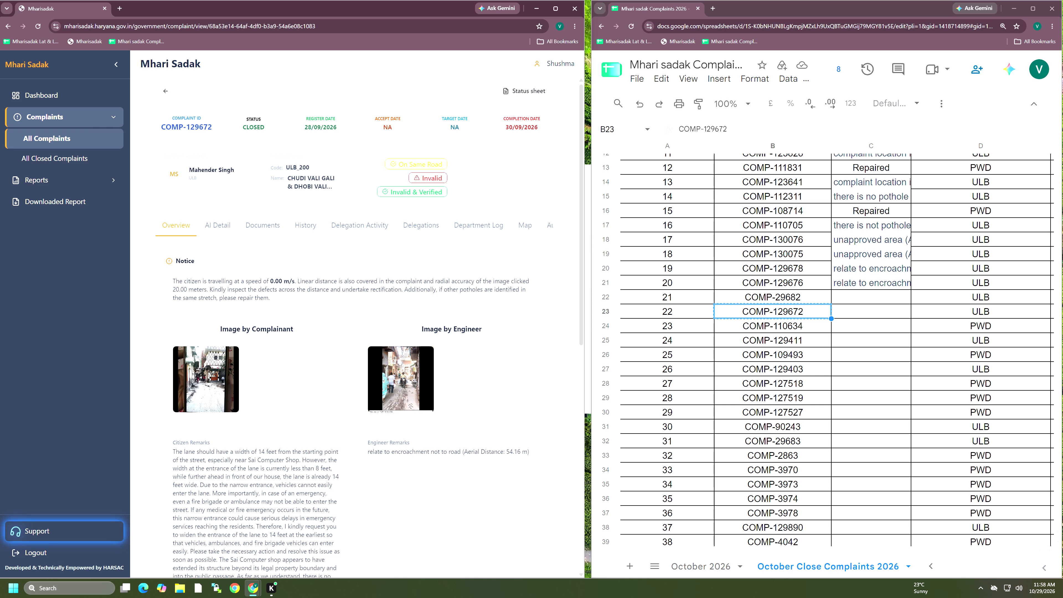
left_click_drag(367, 452, 424, 457)
left_click_drag(424, 457, 547, 463)
key("ctrl+c")
left_click(884, 310)
key("ctrl+v")
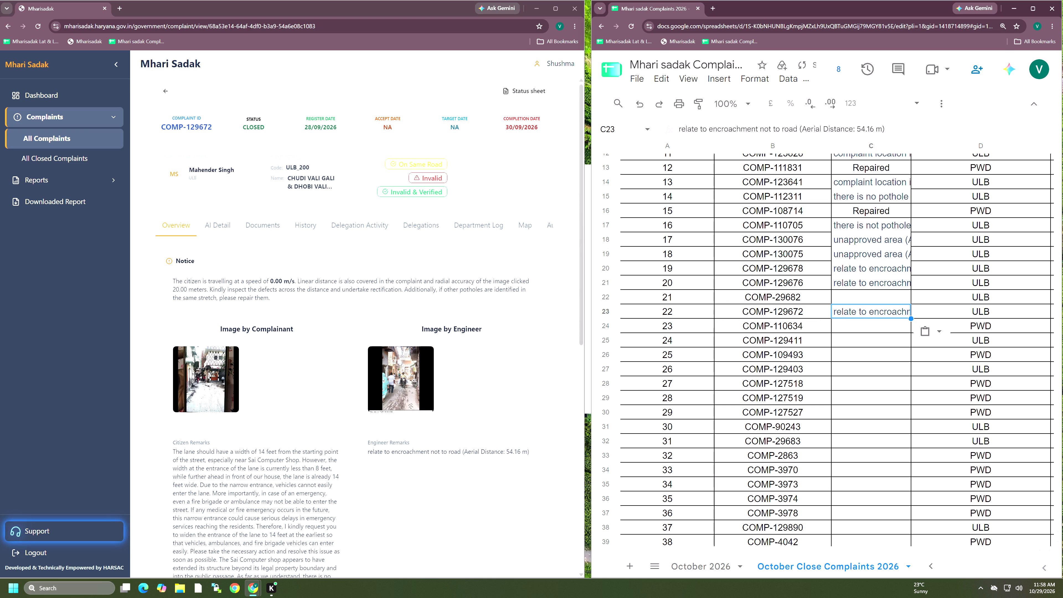
Copy the Repaired status from cell C16 into cell C22 for COMP-29682.
left_click(875, 213)
key("ctrl+c")
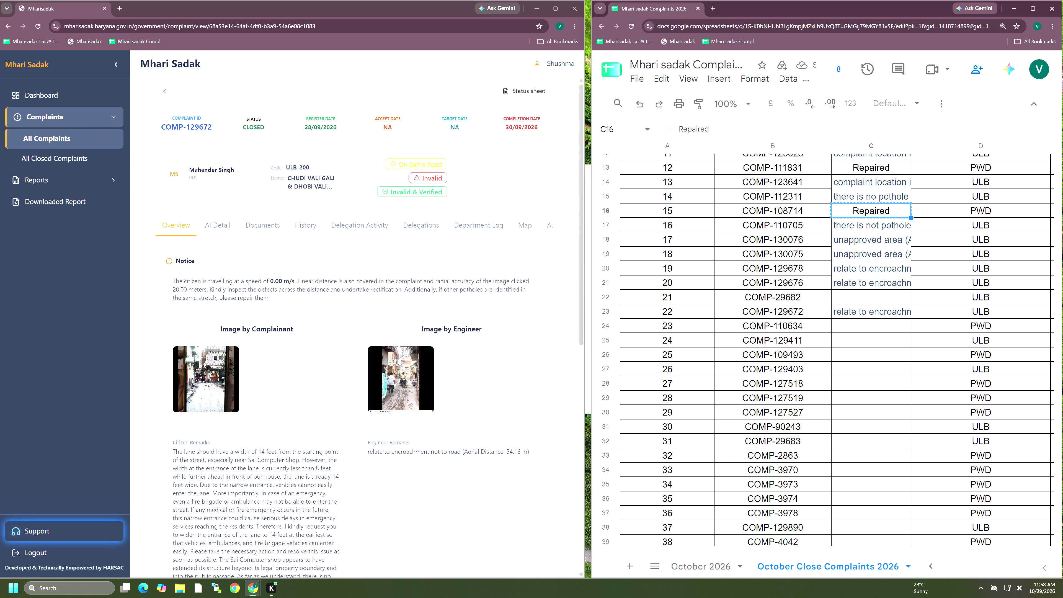
left_click(855, 293)
key("ctrl+v")
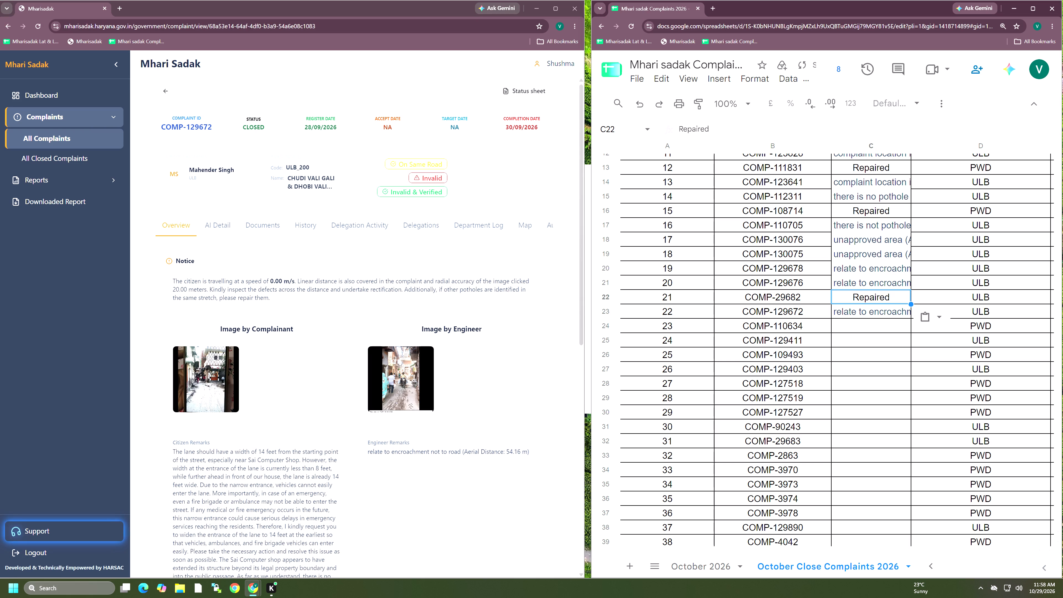
left_click(786, 328)
key("ctrl+c")
left_click(166, 91)
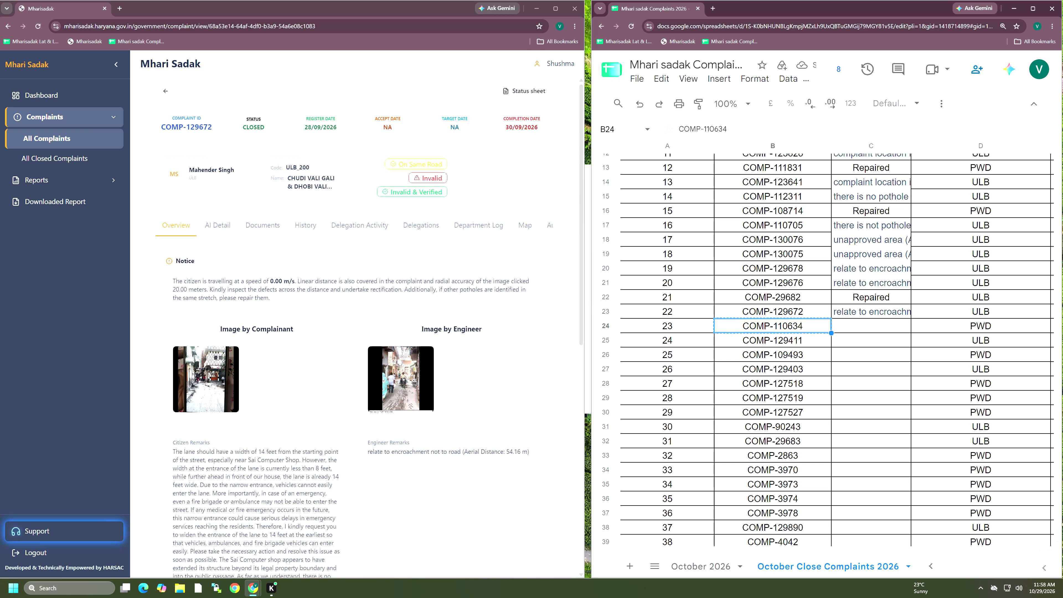
left_click_drag(226, 105, 153, 127)
key("ctrl+v")
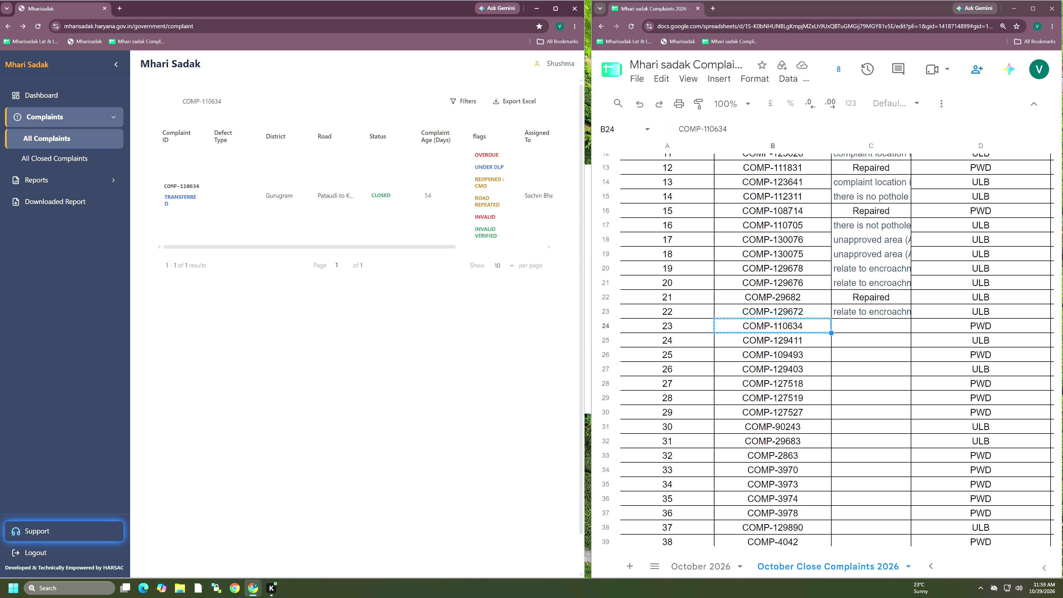
left_click(283, 219)
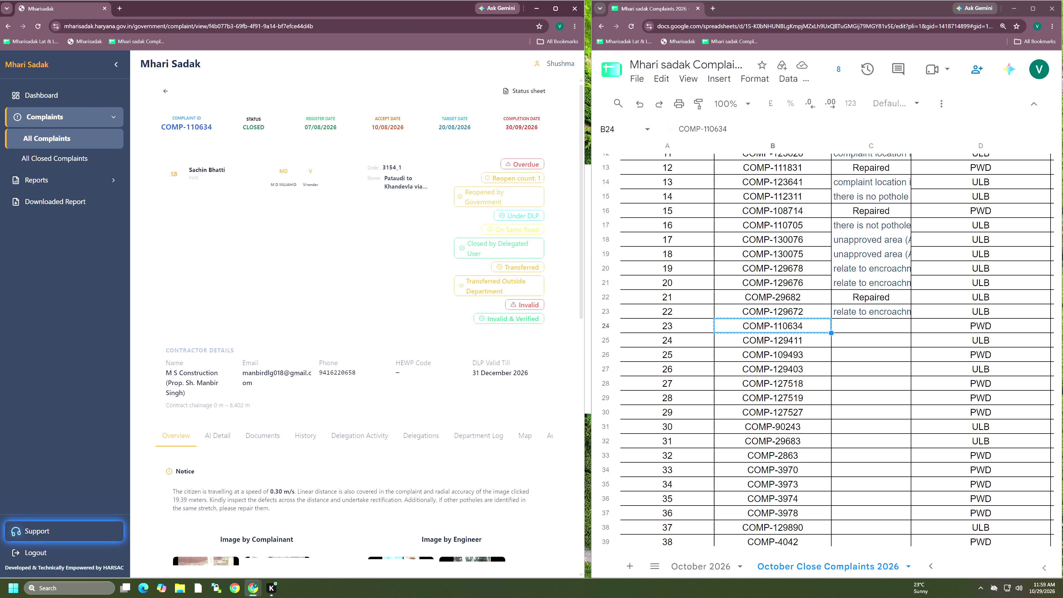
Copy the engineer's remark "other" for COMP-110634 into cell C24.
scroll(325, 234, "down", 7)
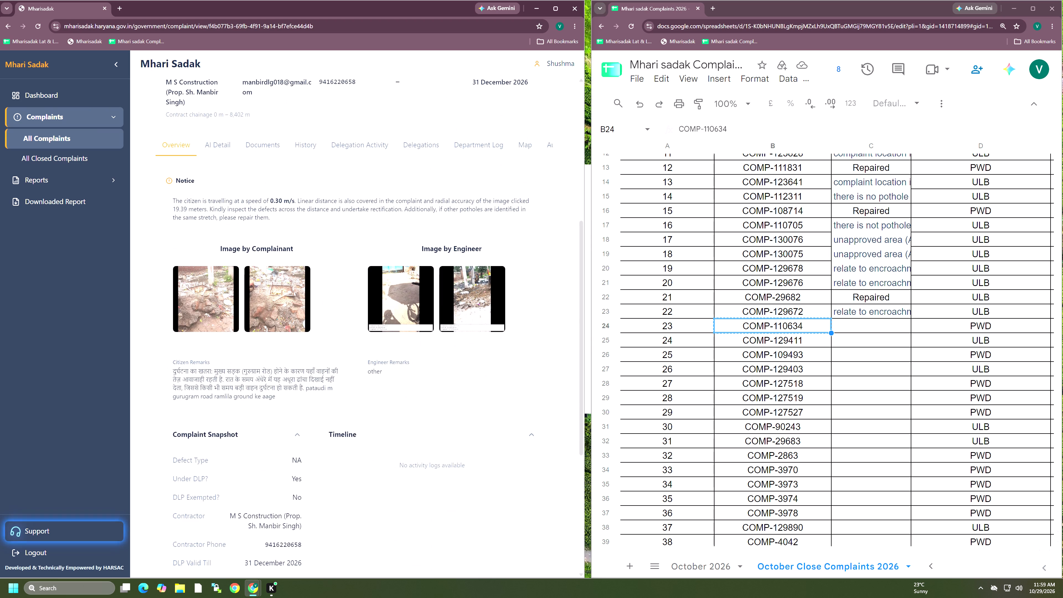
scroll(331, 245, "up", 5)
scroll(328, 240, "down", 2)
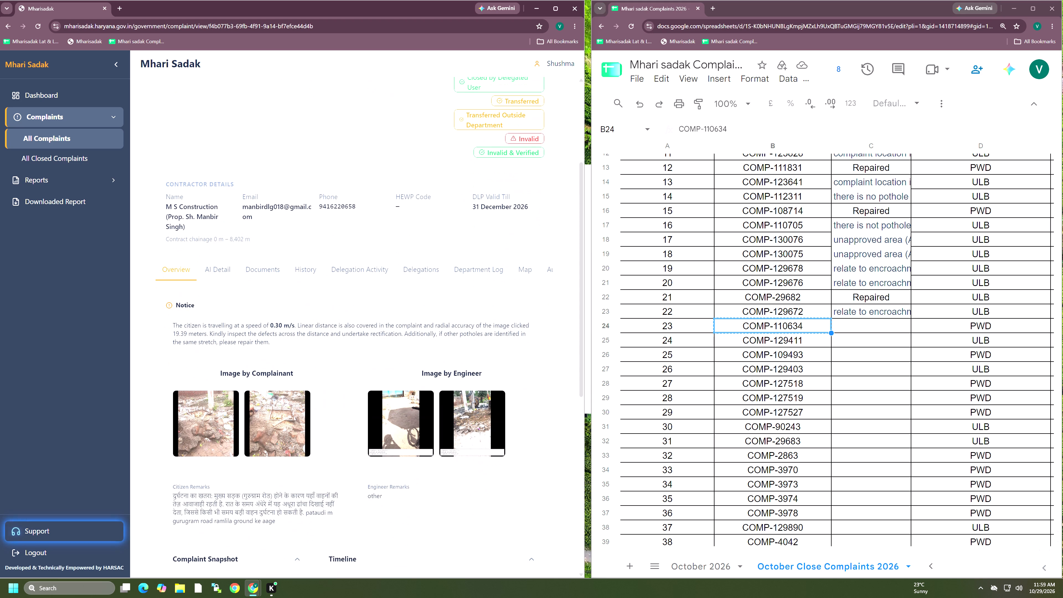
left_click_drag(366, 498, 391, 504)
key("ctrl+c")
left_click(864, 325)
key("ctrl+v")
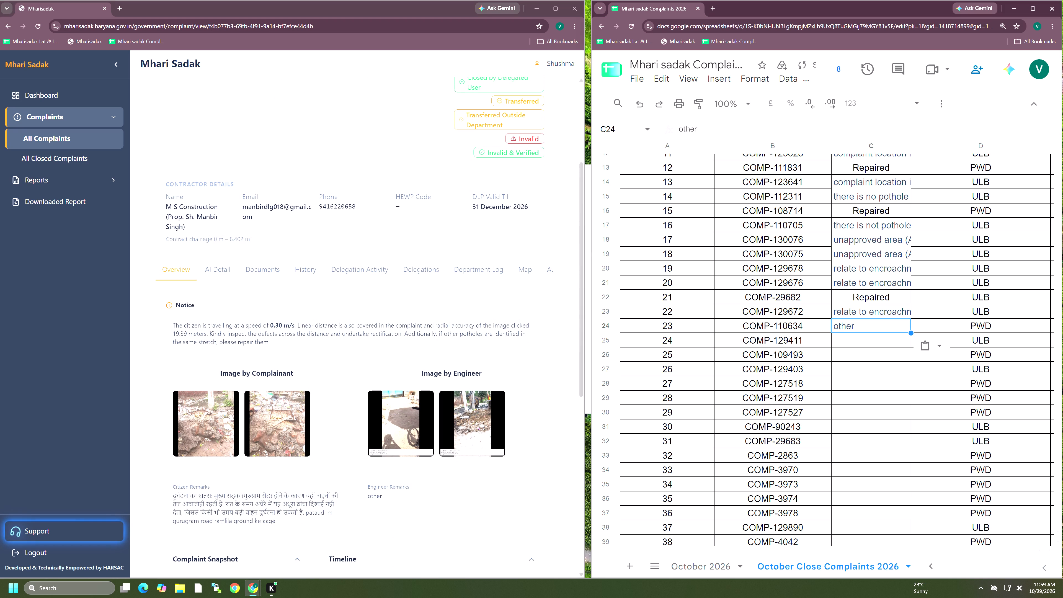
left_click(792, 344)
key("ctrl+c")
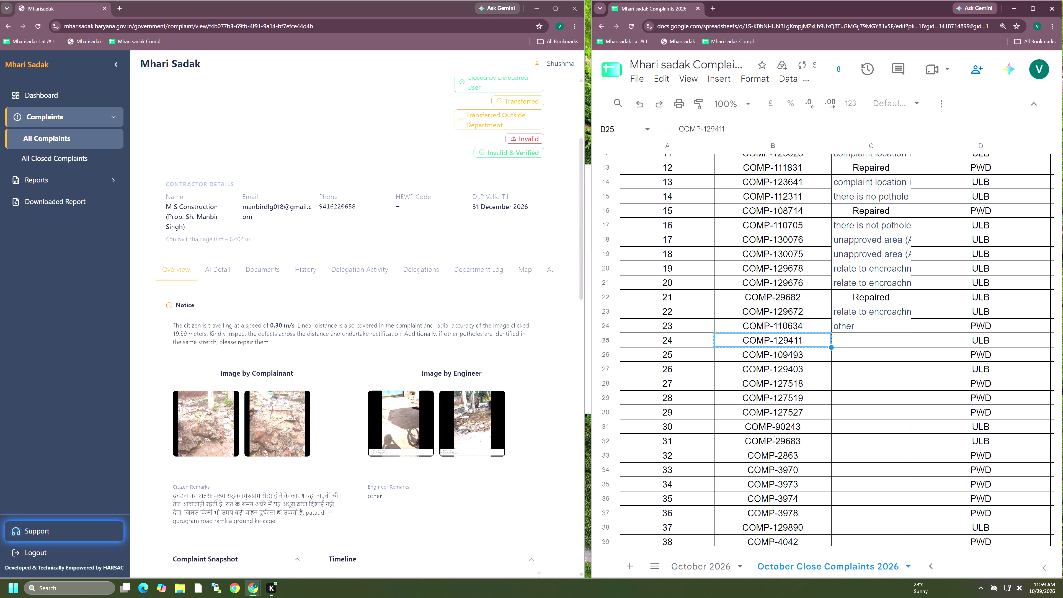
scroll(259, 270, "up", 7)
left_click(163, 89)
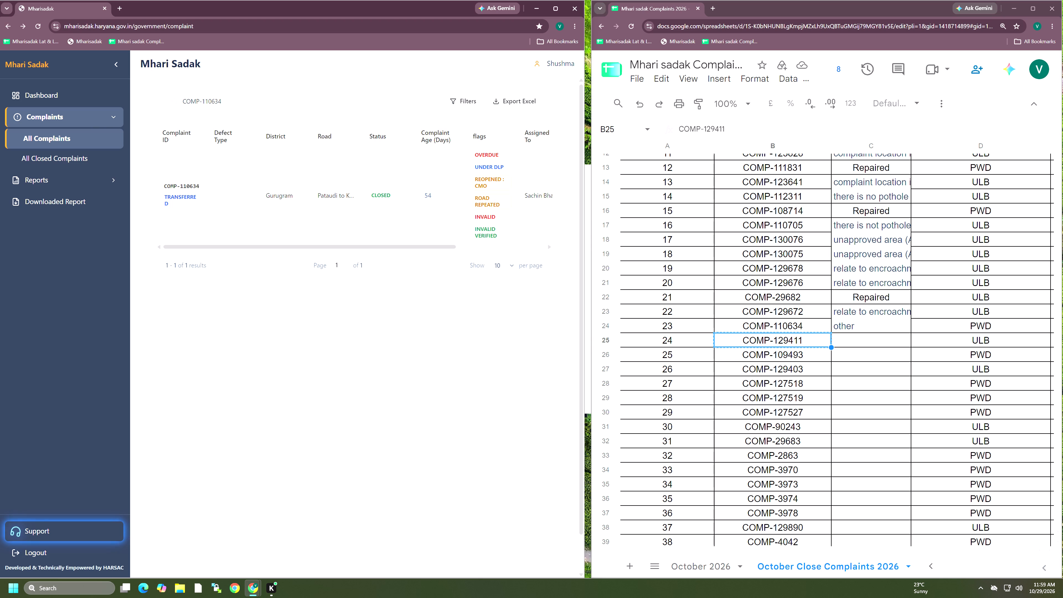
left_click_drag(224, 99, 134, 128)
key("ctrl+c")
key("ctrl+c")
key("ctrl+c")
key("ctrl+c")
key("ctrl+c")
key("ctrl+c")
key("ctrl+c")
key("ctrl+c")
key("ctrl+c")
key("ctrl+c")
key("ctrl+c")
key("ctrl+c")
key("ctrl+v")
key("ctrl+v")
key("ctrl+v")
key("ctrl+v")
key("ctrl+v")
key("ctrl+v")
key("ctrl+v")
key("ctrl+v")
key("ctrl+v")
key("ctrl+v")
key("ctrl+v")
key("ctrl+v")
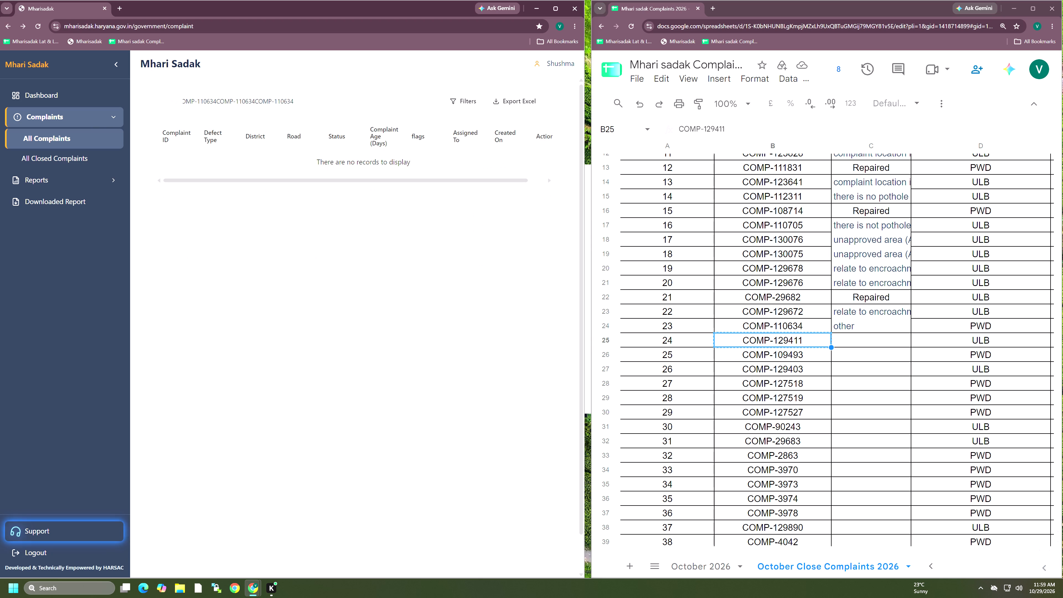
left_click(795, 339)
key("ctrl+c")
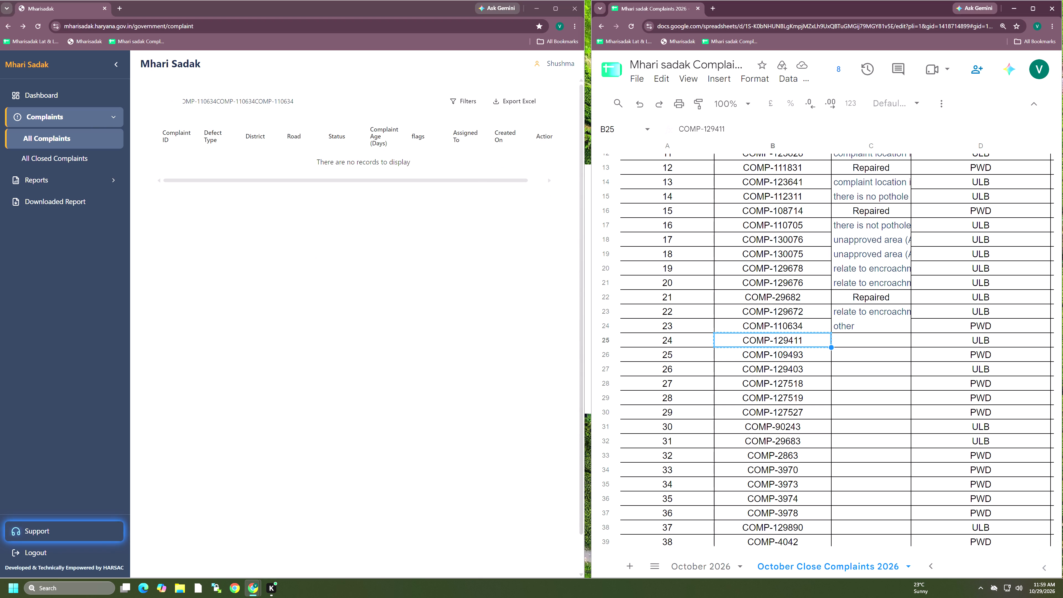
triple_click(261, 101)
left_click(261, 101)
key("ctrl+v")
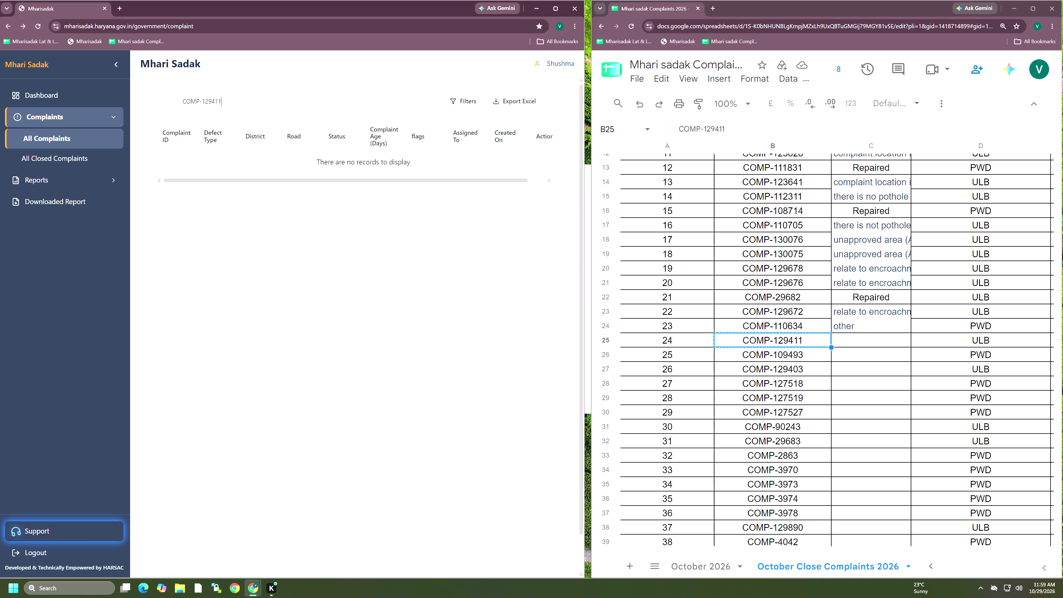
left_click(340, 184)
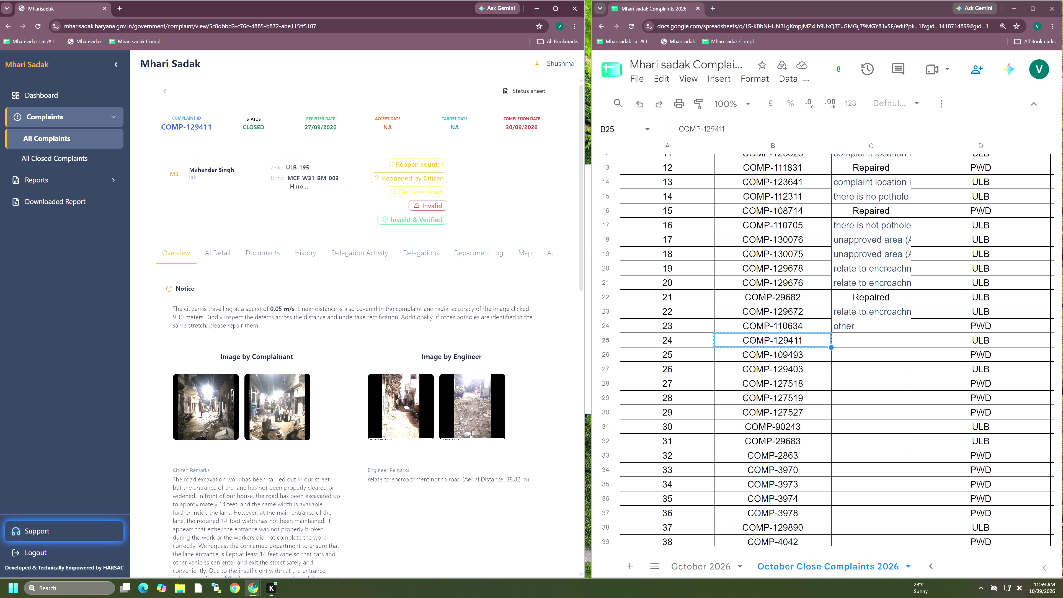
Copy the engineer's remark "relate to encroachment not to road (Aerial Distance: 38.82 m)" for COMP-129411 into cell C25.
left_click_drag(366, 482, 475, 499)
left_click_drag(475, 499, 541, 504)
key("ctrl+c")
left_click(879, 342)
key("ctrl+v")
left_click(779, 352)
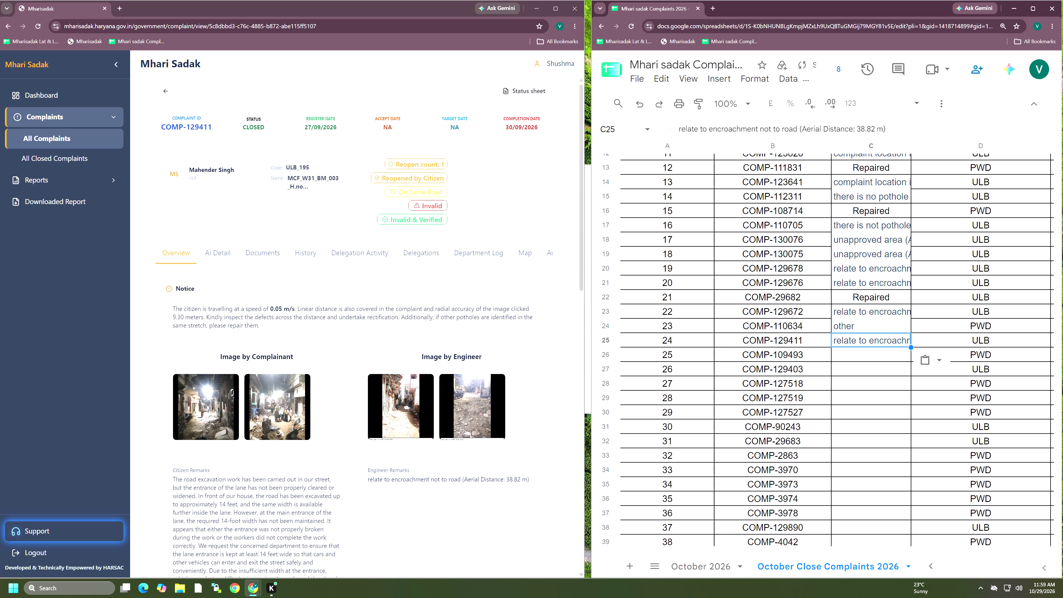
key("ctrl+c")
left_click(163, 87)
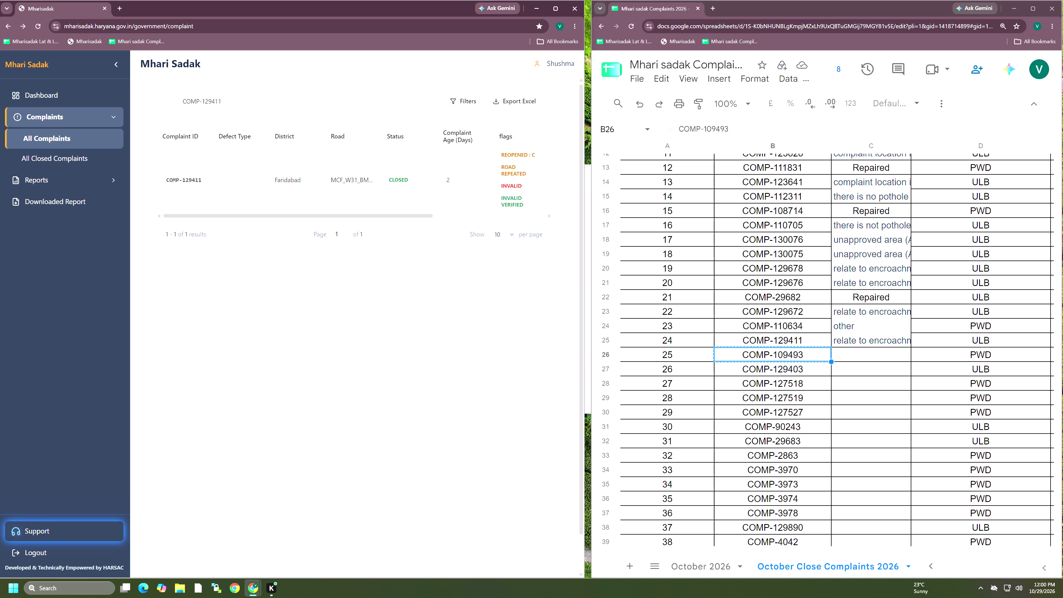
scroll(832, 318, "down", 1)
scroll(832, 318, "up", 5)
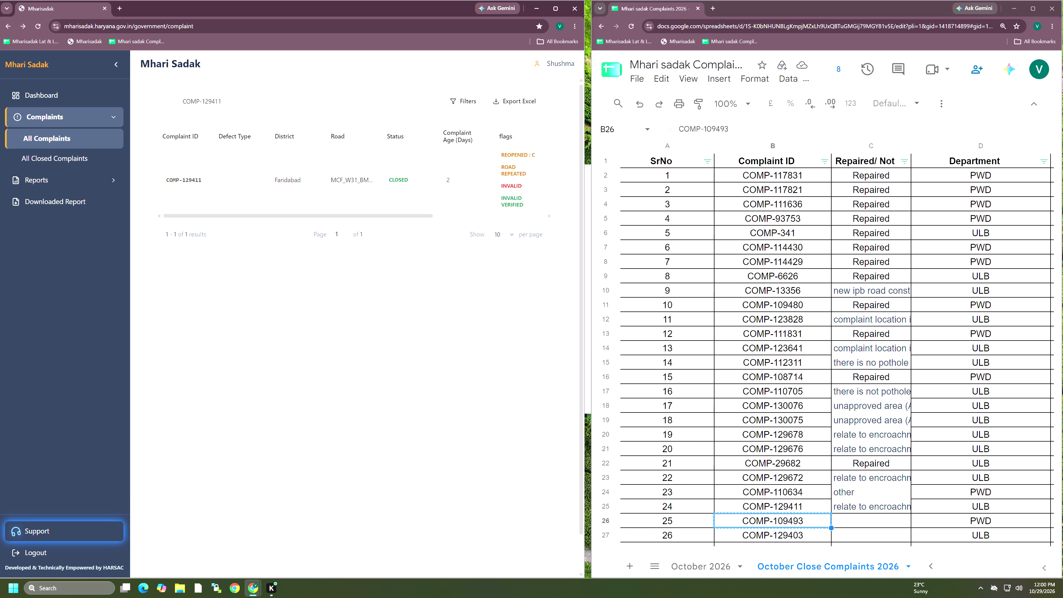
scroll(832, 318, "up", 7)
scroll(832, 318, "down", 4)
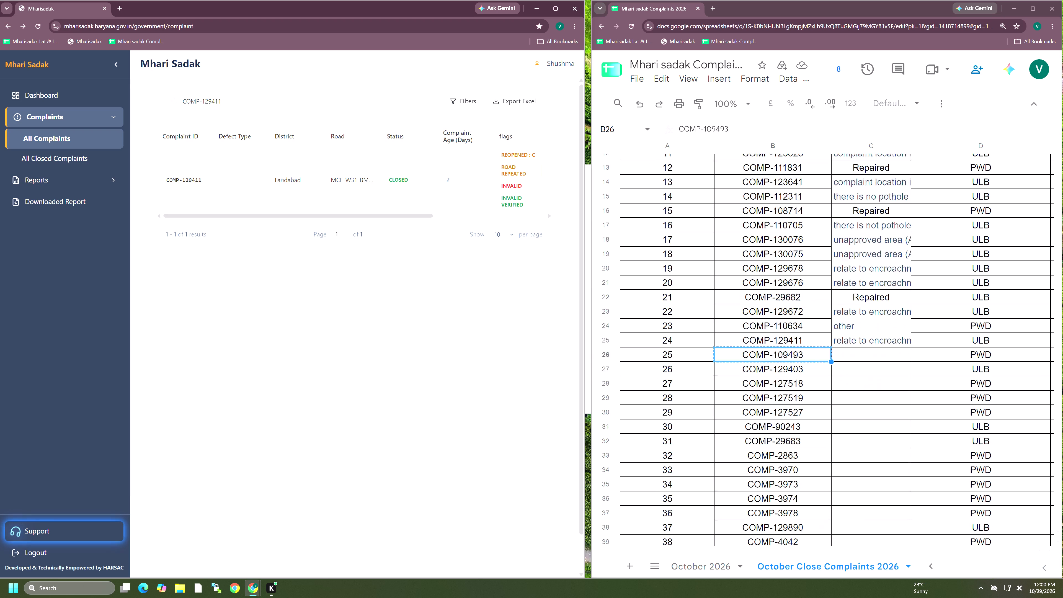
scroll(832, 318, "down", 4)
scroll(832, 318, "up", 1)
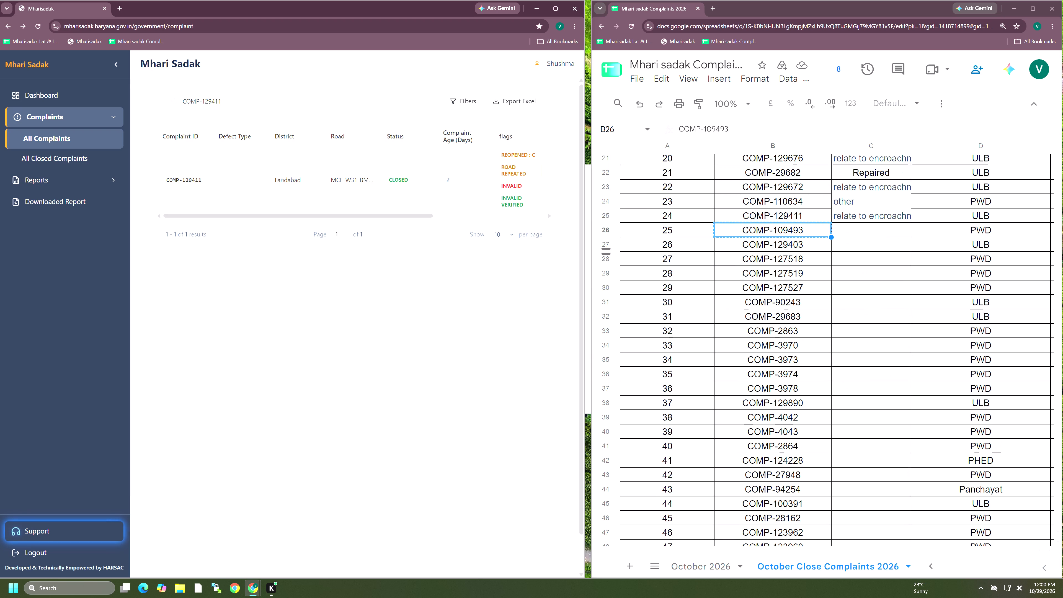
left_click(812, 229)
key("ctrl+c")
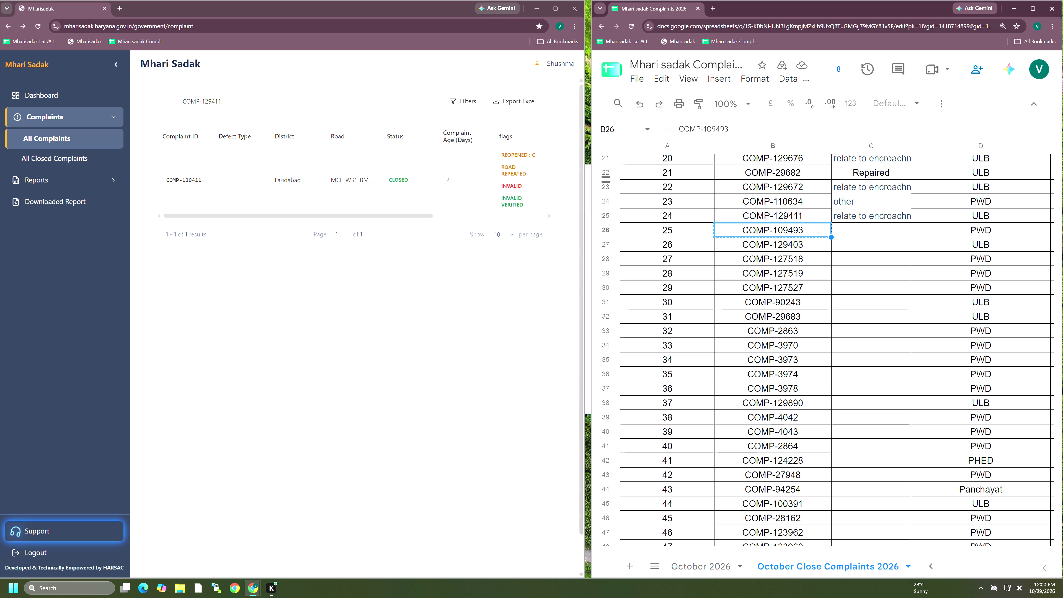
left_click_drag(225, 101, 135, 140)
key("ctrl+v")
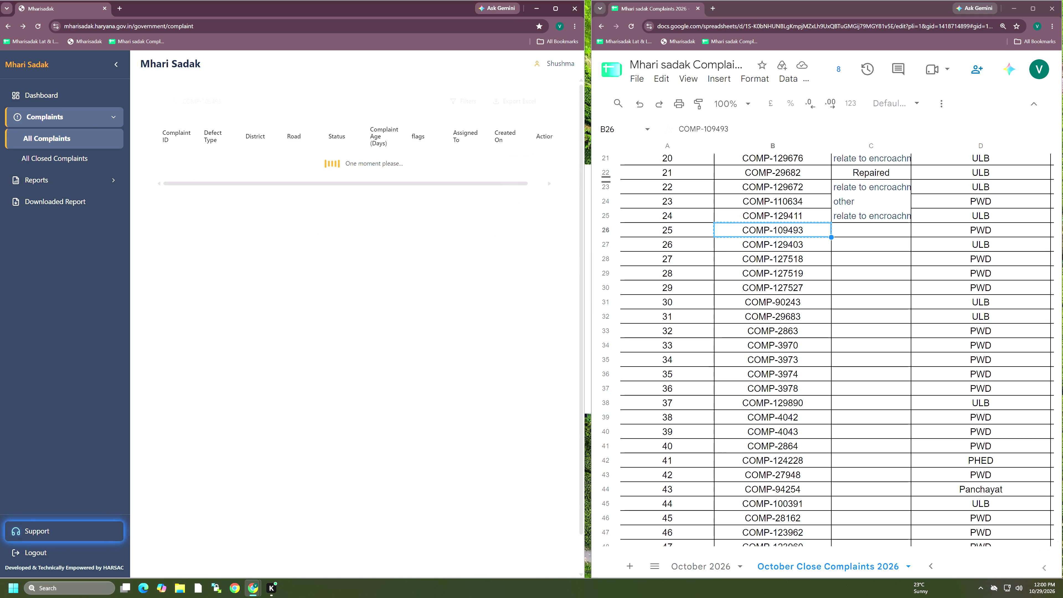
left_click(330, 170)
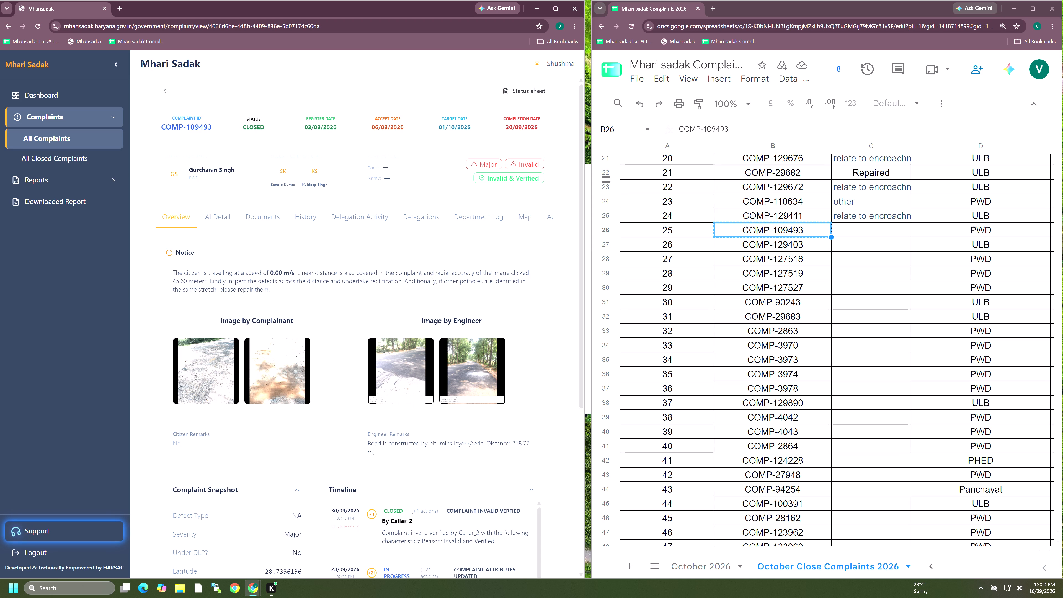
Copy the engineer's remark "Road is constructed by bitumins layer (Aerial Distance: 218.77 m)" for COMP-109493 into cell C26.
left_click_drag(366, 445, 419, 456)
key("ctrl+c")
left_click(871, 230)
key("ctrl+v")
left_click(786, 249)
key("ctrl+c")
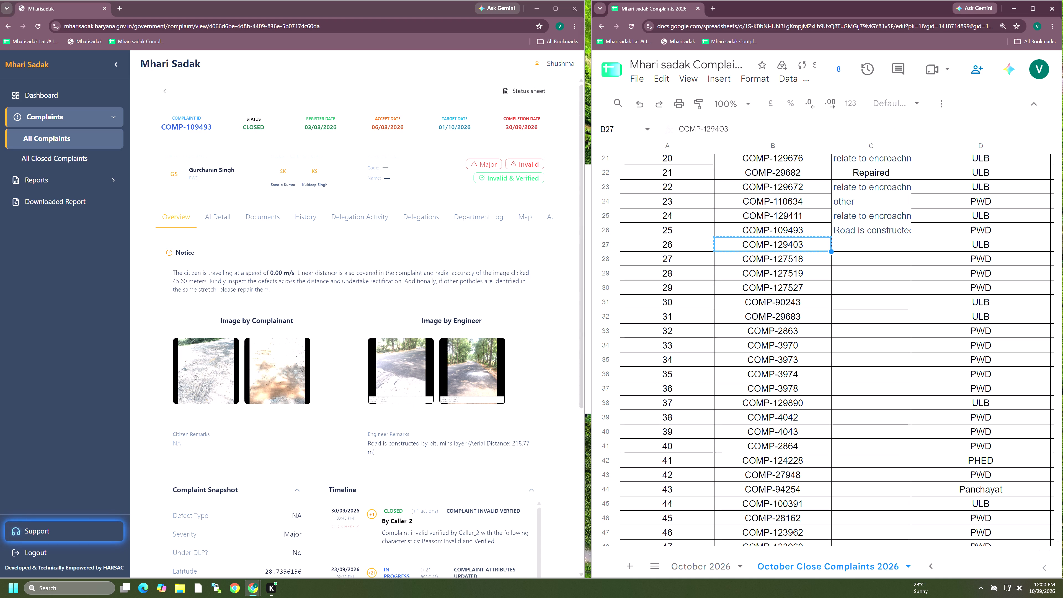
left_click(163, 87)
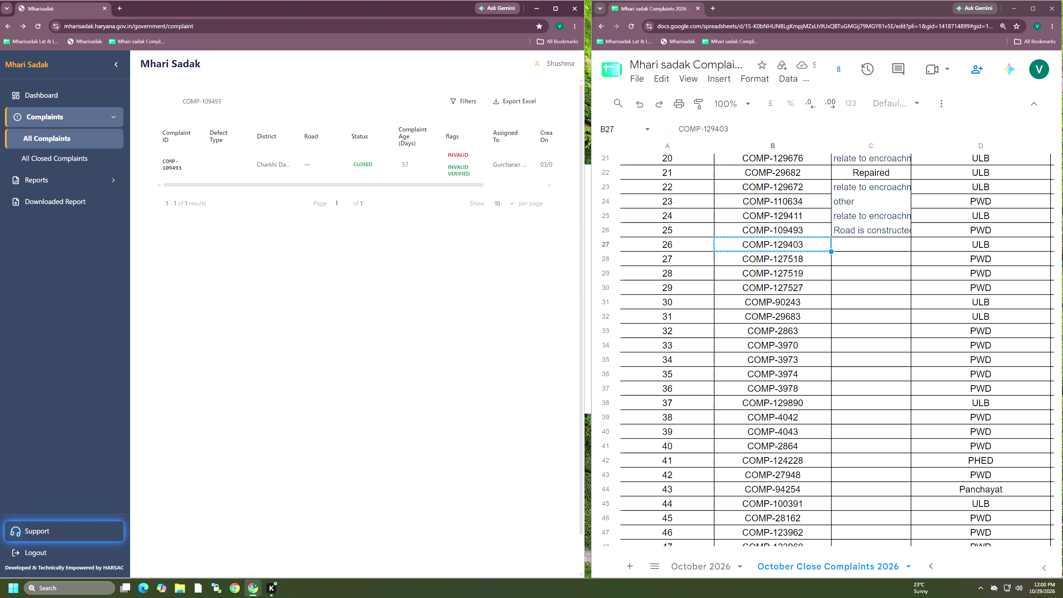
left_click_drag(225, 99, 170, 125)
key("ctrl+v")
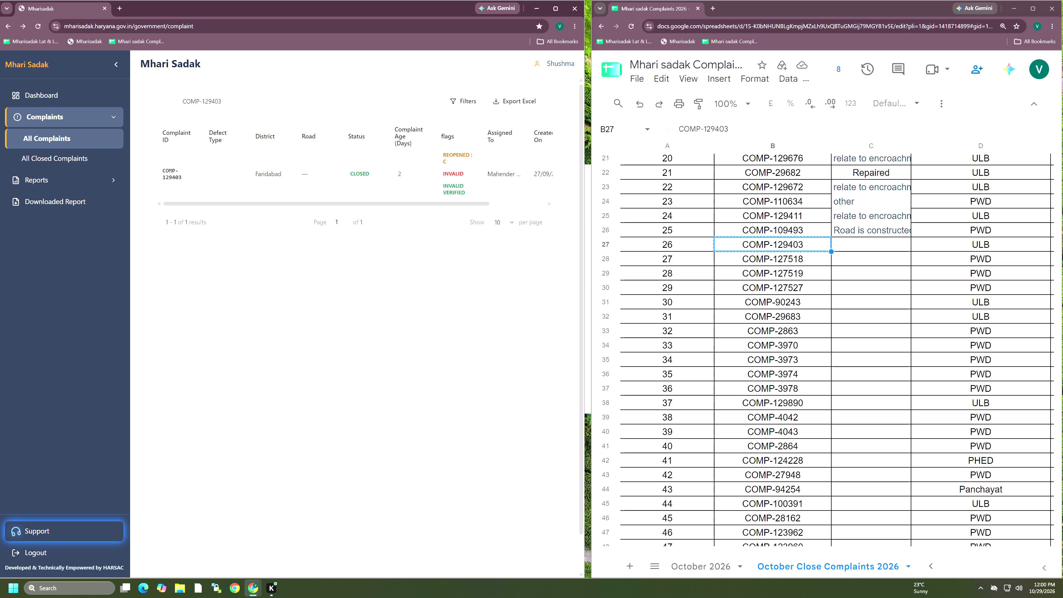
left_click(337, 184)
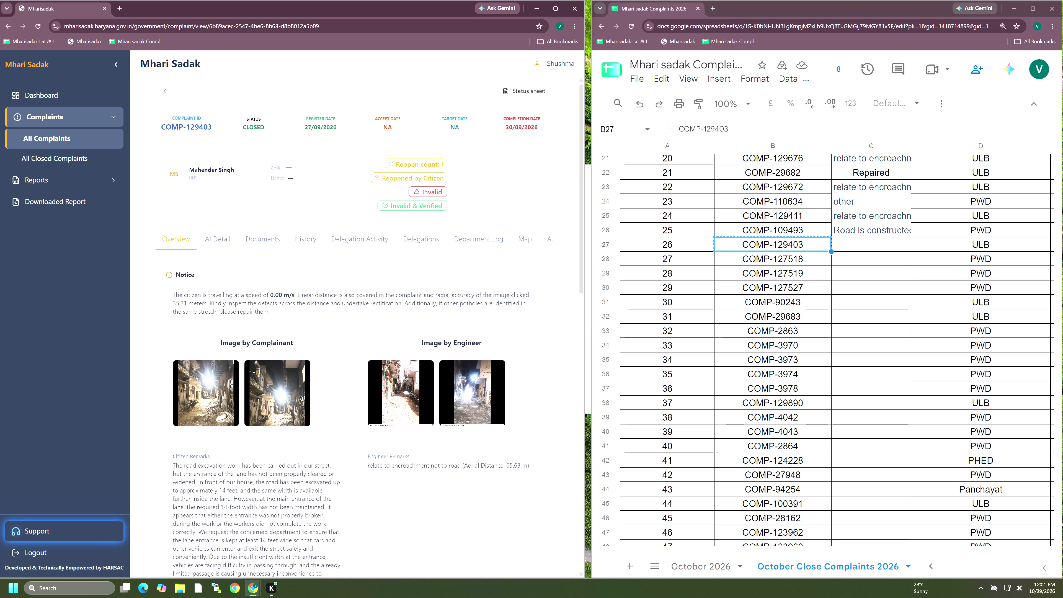
left_click_drag(368, 465, 529, 490)
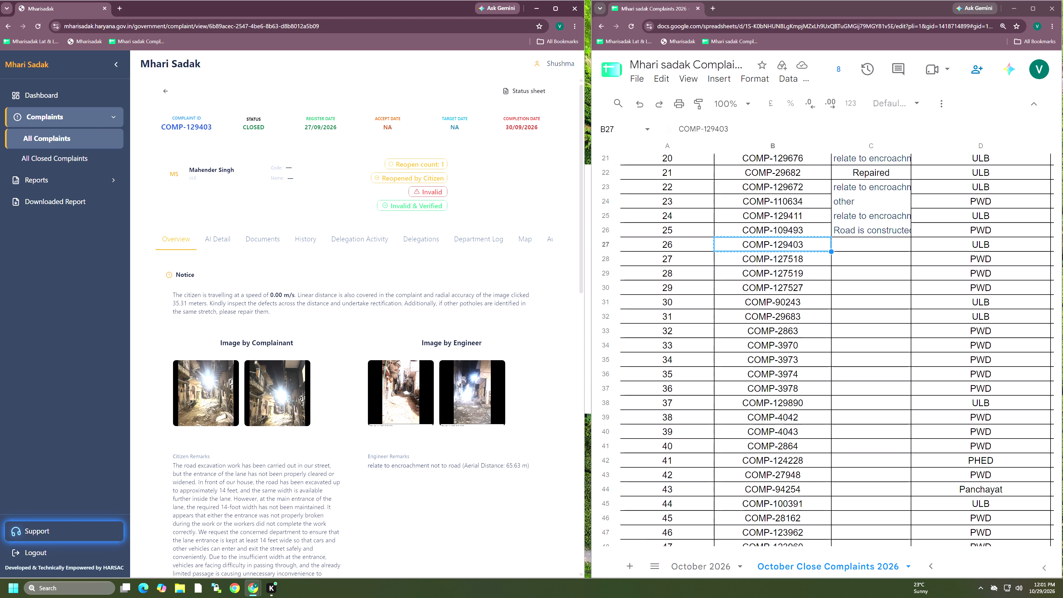
left_click_drag(529, 490, 548, 490)
key("ctrl+c")
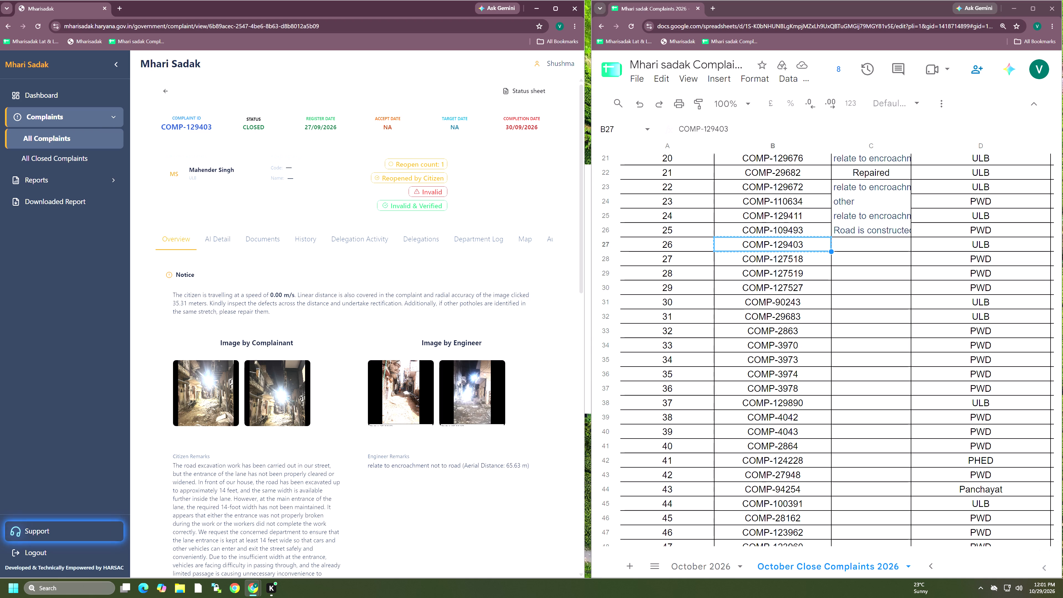
left_click(866, 244)
key("ctrl+v")
left_click(798, 255)
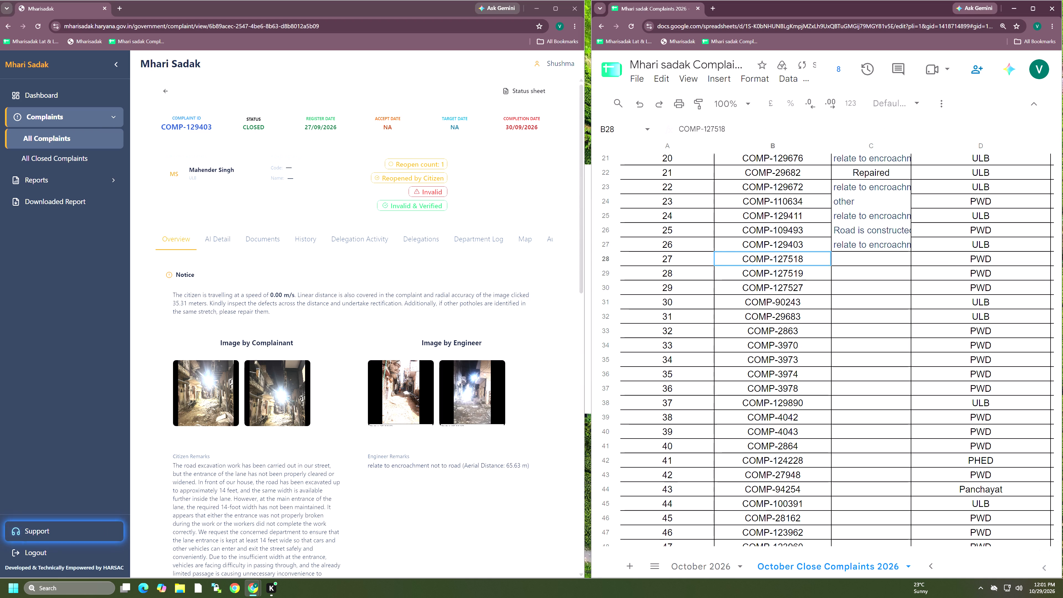
key("ctrl+c")
left_click(162, 97)
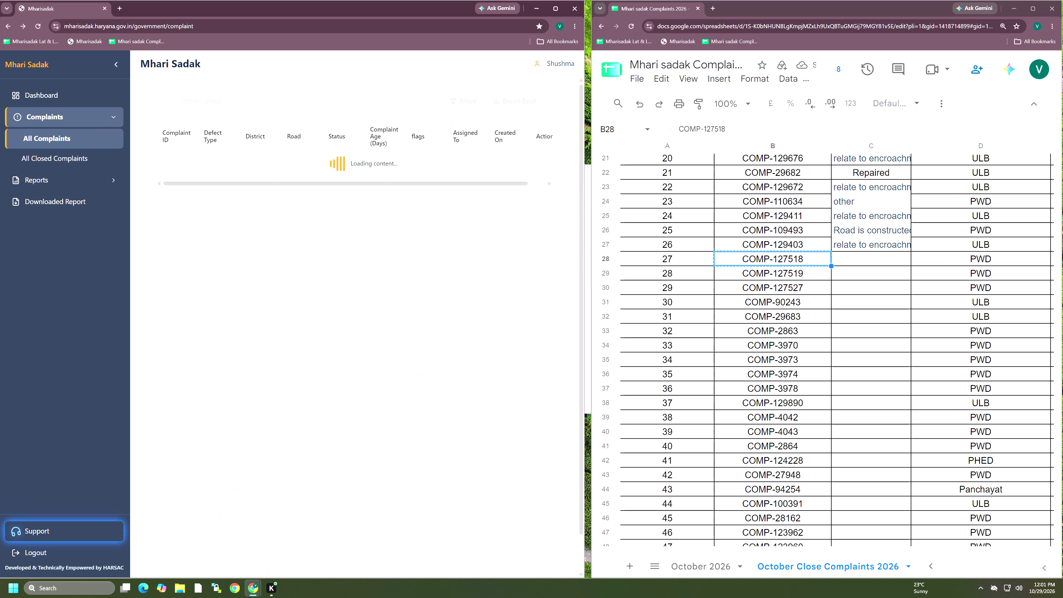
left_click_drag(223, 104, 151, 136)
key("ctrl+v")
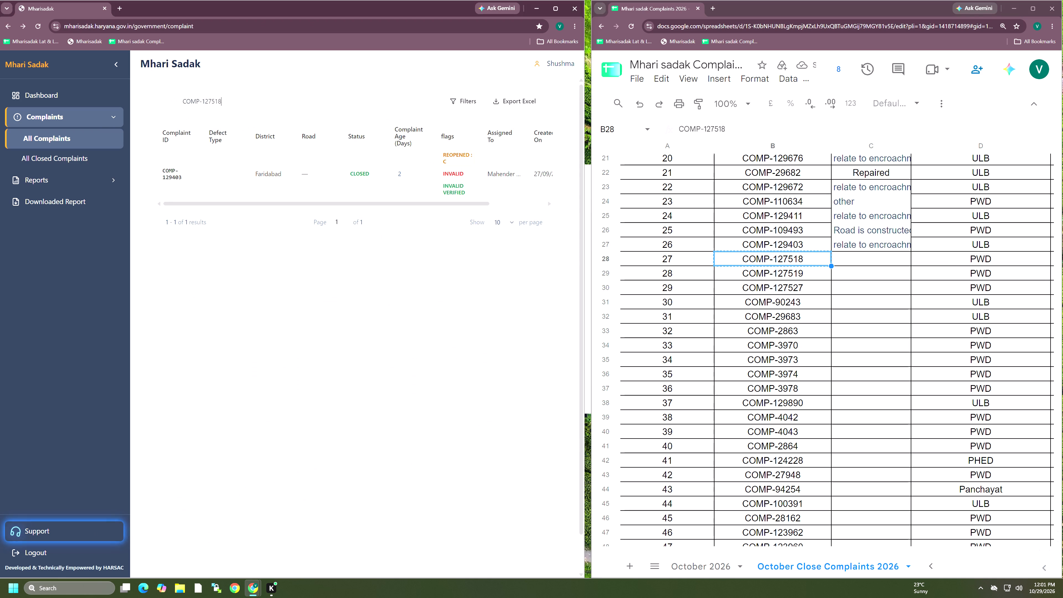
left_click(300, 184)
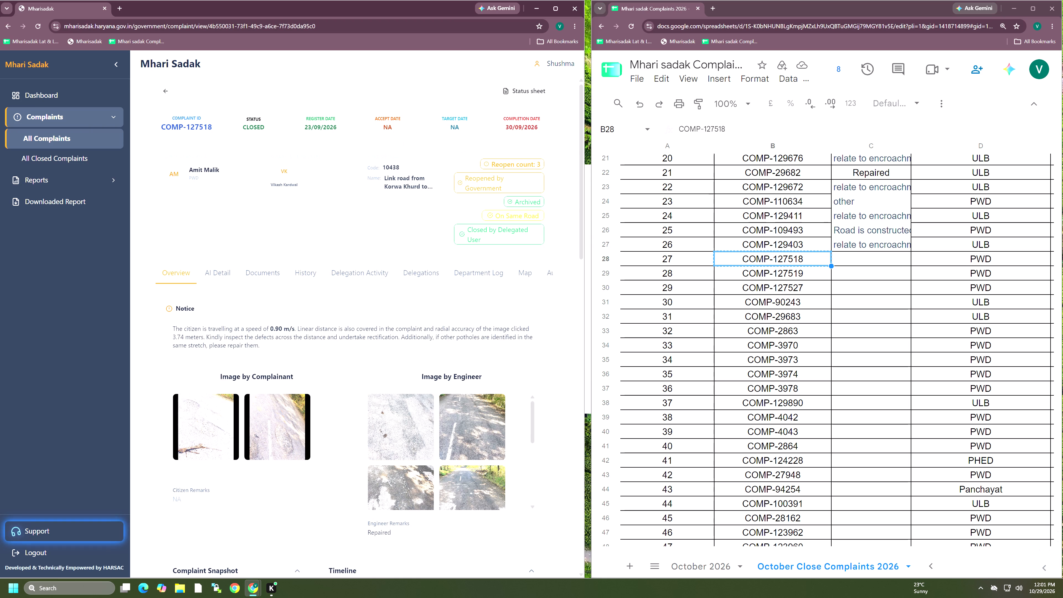
left_click(802, 274)
key("ctrl+c")
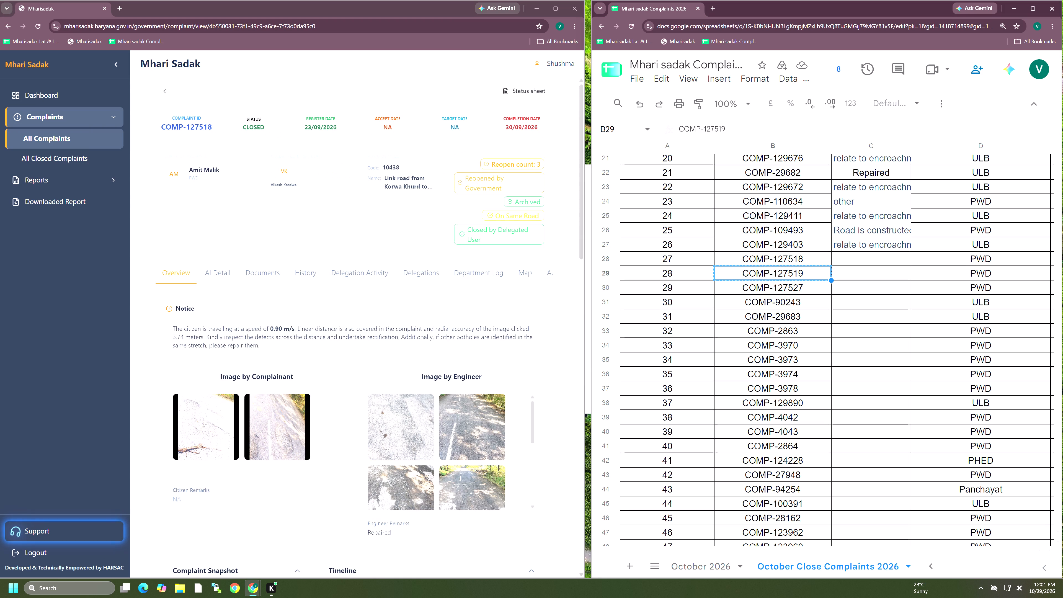
left_click(167, 93)
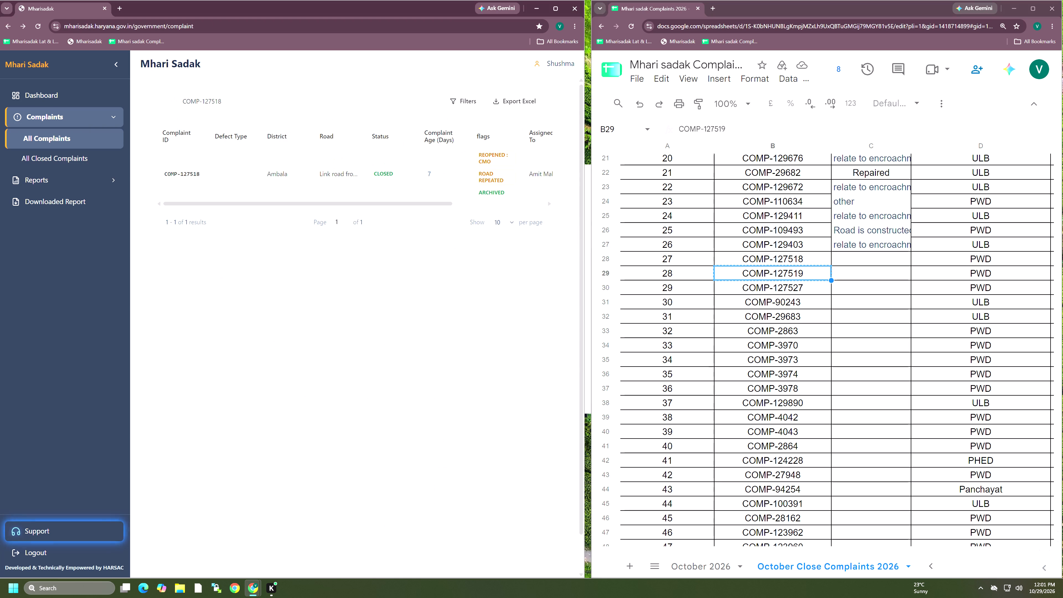
left_click_drag(224, 100, 140, 137)
key("ctrl+v")
left_click(313, 177)
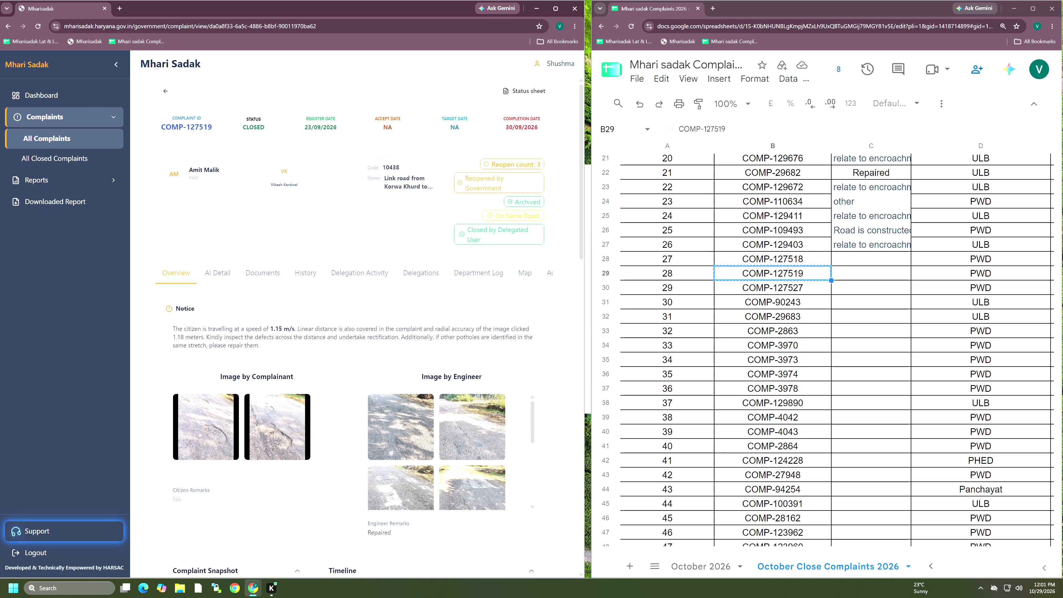
left_click(803, 290)
key("ctrl+c")
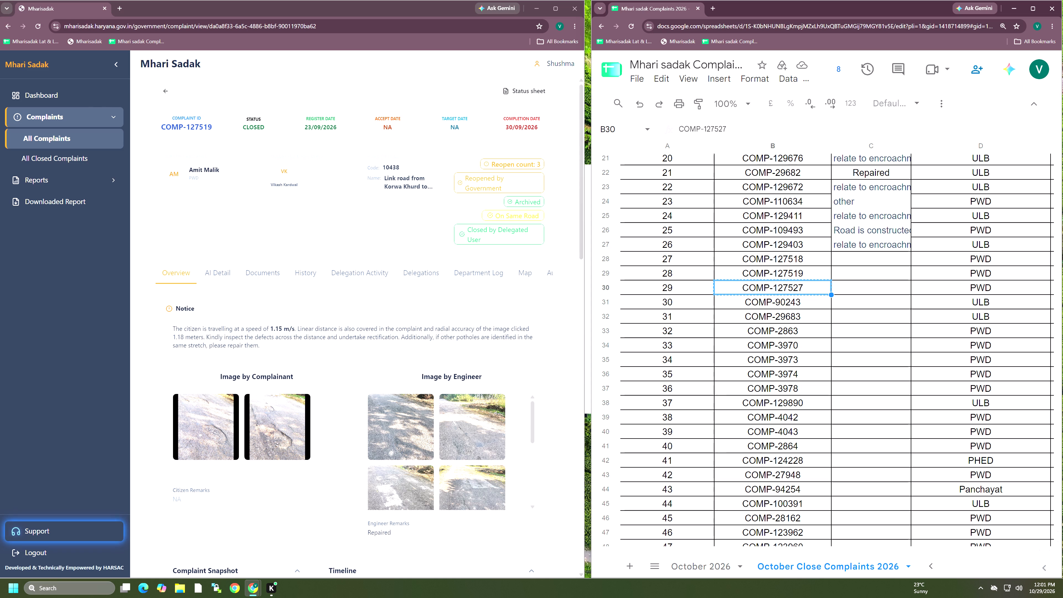
left_click(169, 90)
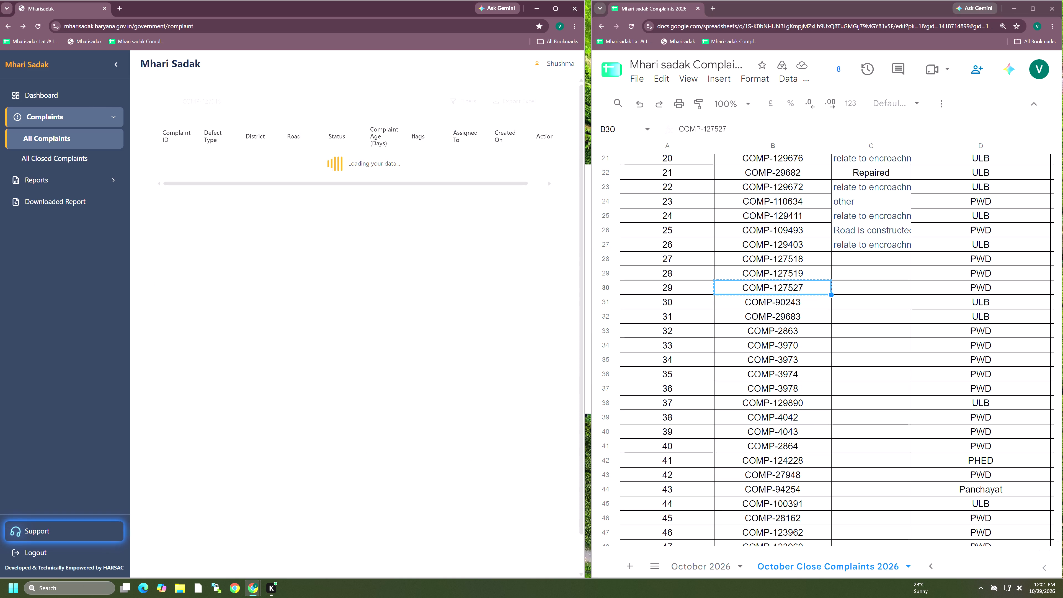
left_click_drag(227, 100, 136, 134)
key("ctrl+v")
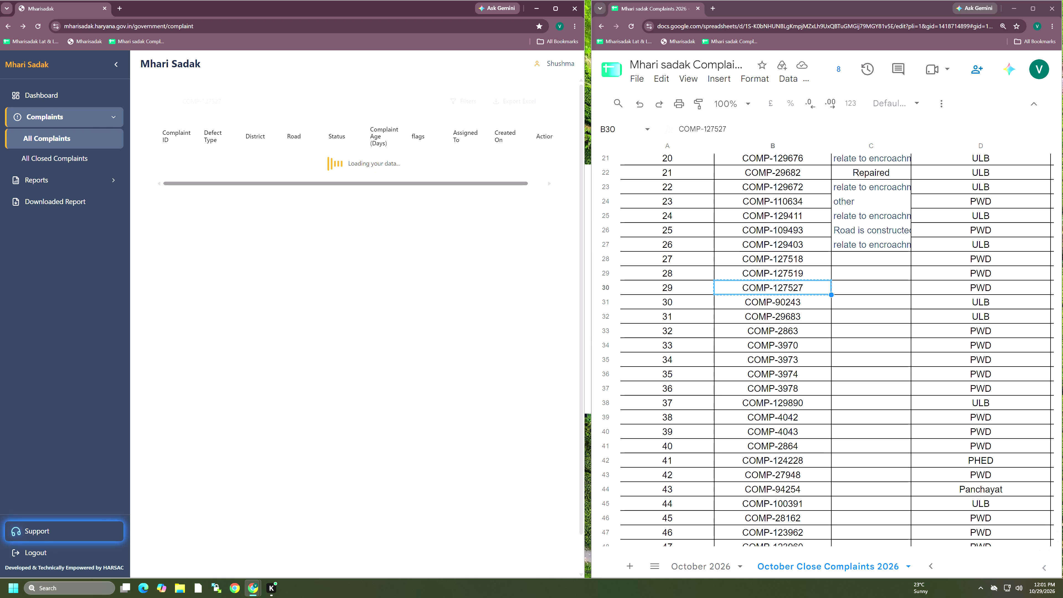
left_click(255, 183)
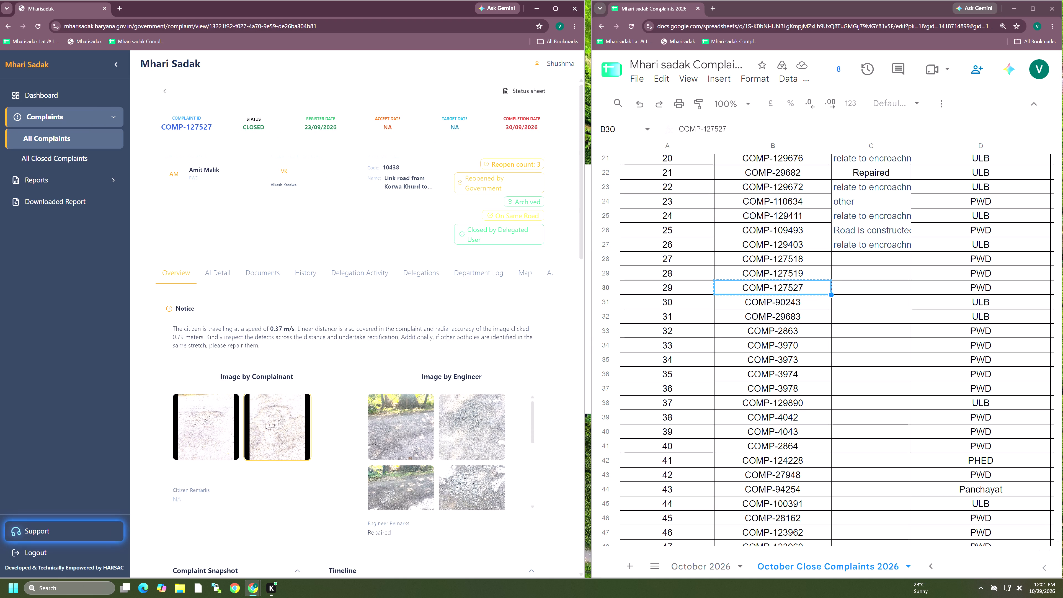
left_click(795, 305)
key("ctrl+c")
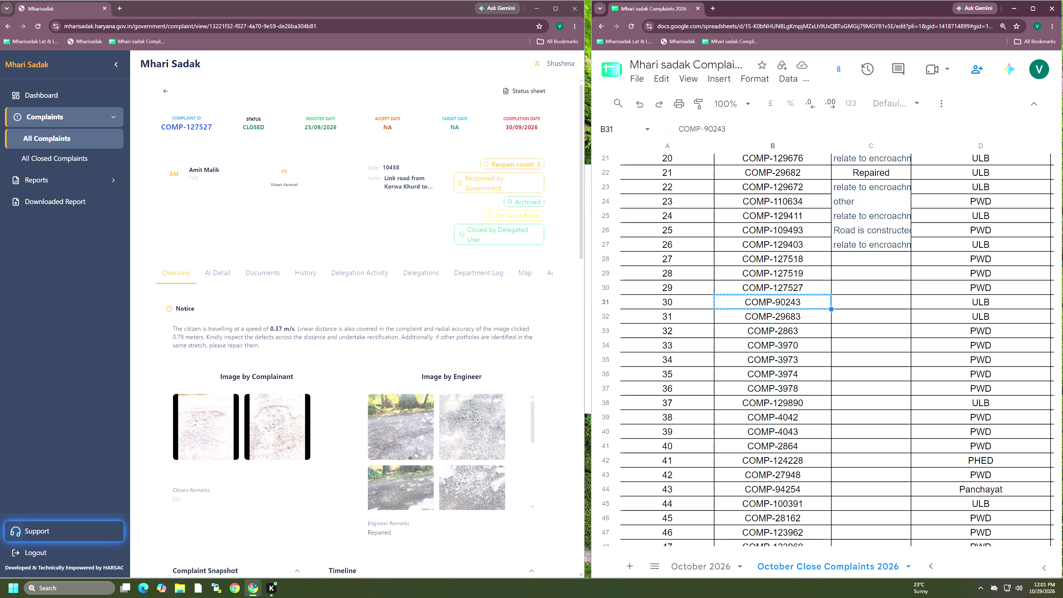
left_click(167, 93)
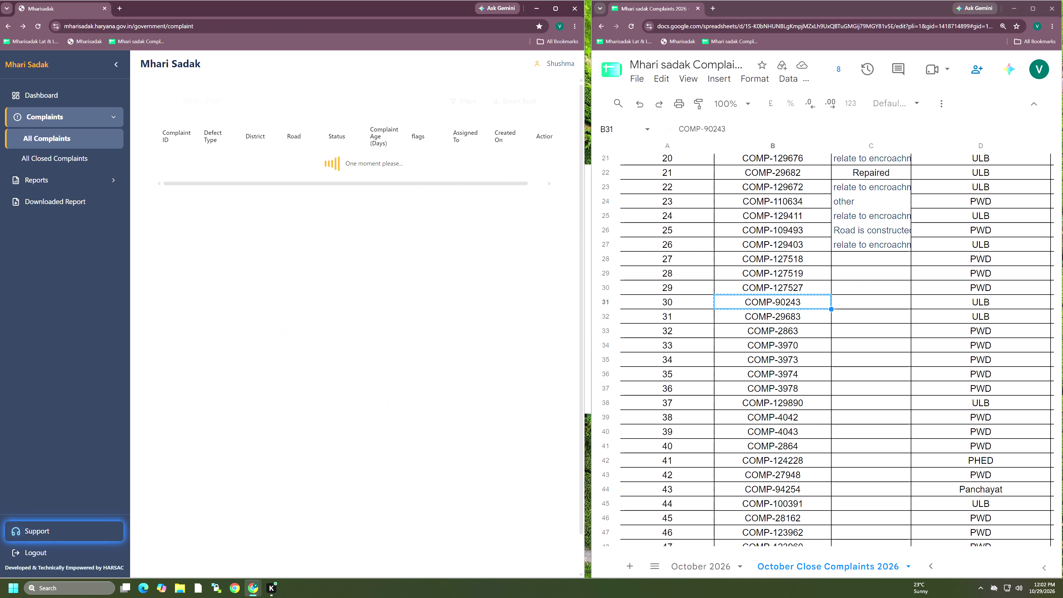
left_click_drag(226, 103, 153, 128)
key("ctrl+v")
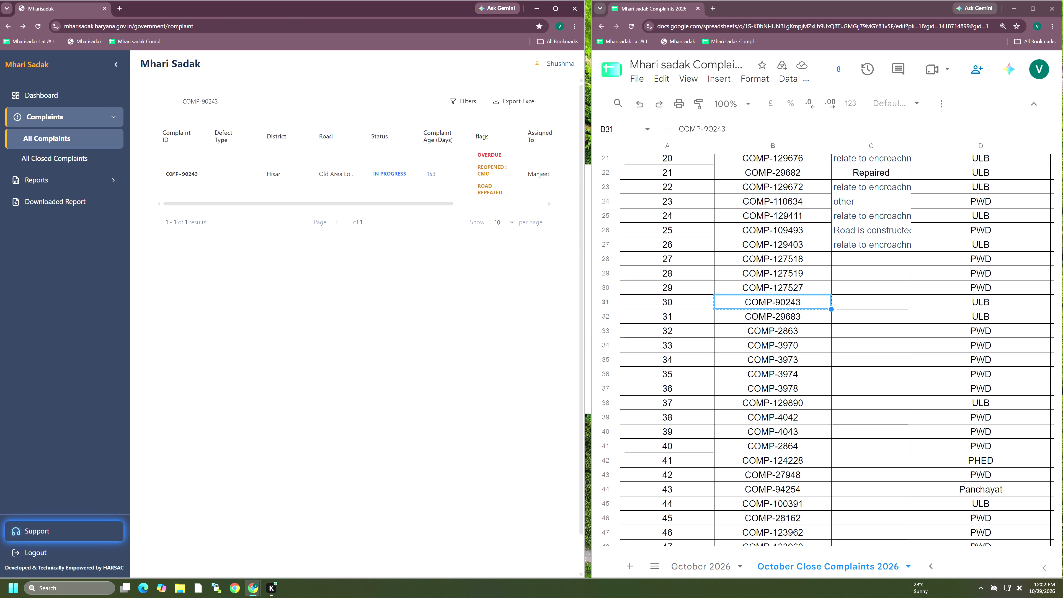
left_click(325, 195)
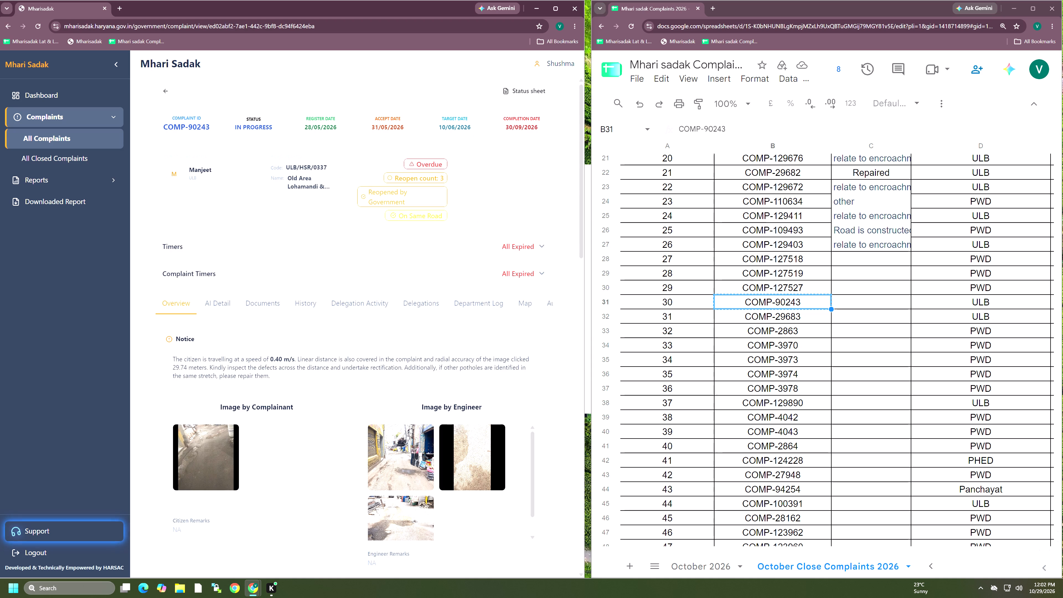
left_click(808, 317)
key("ctrl+c")
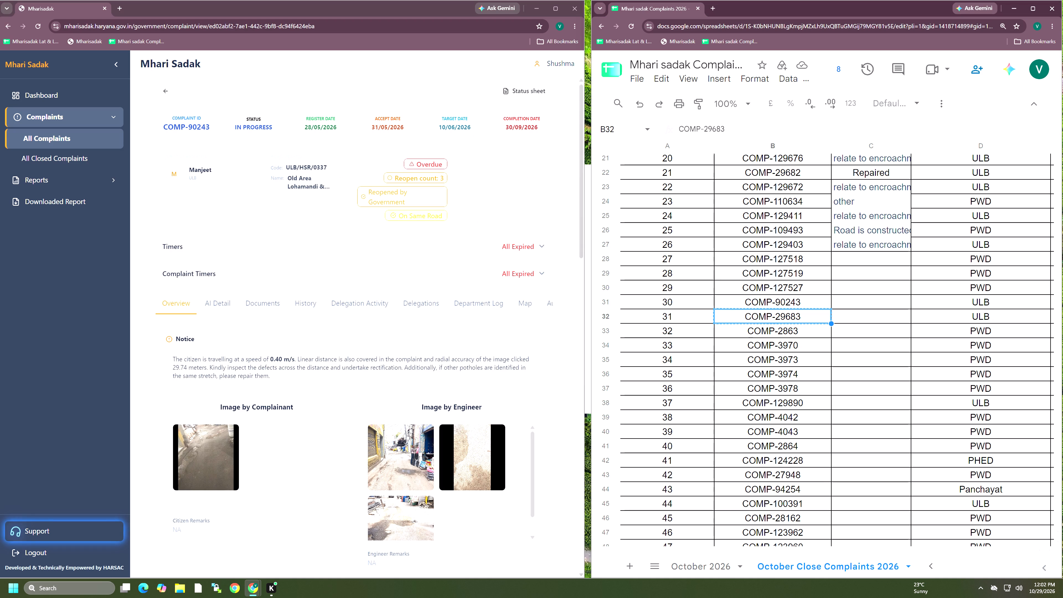
left_click(166, 92)
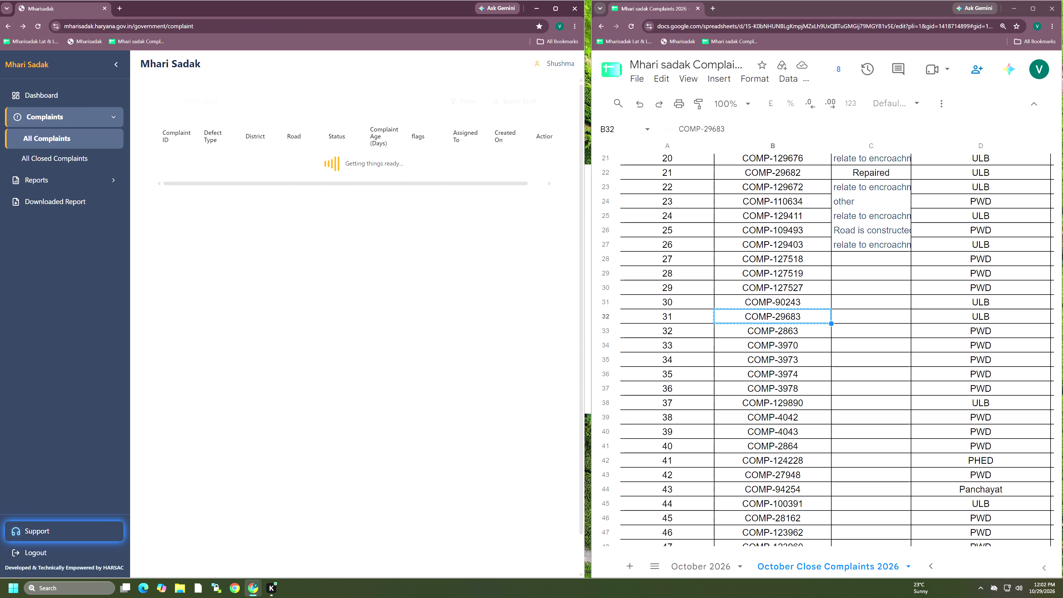
left_click_drag(229, 104, 134, 124)
key("ctrl+v")
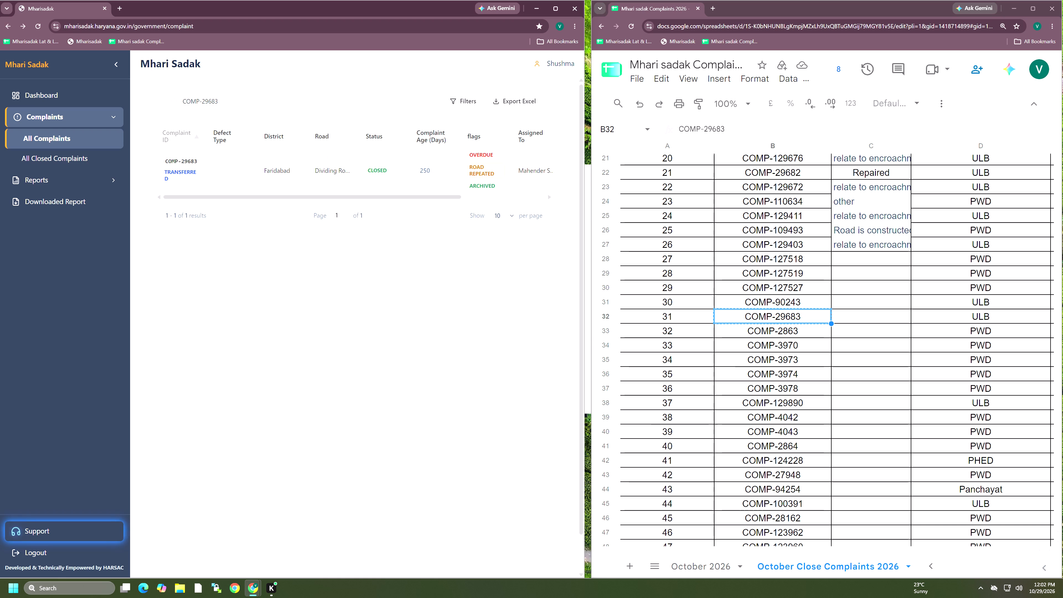
left_click(329, 172)
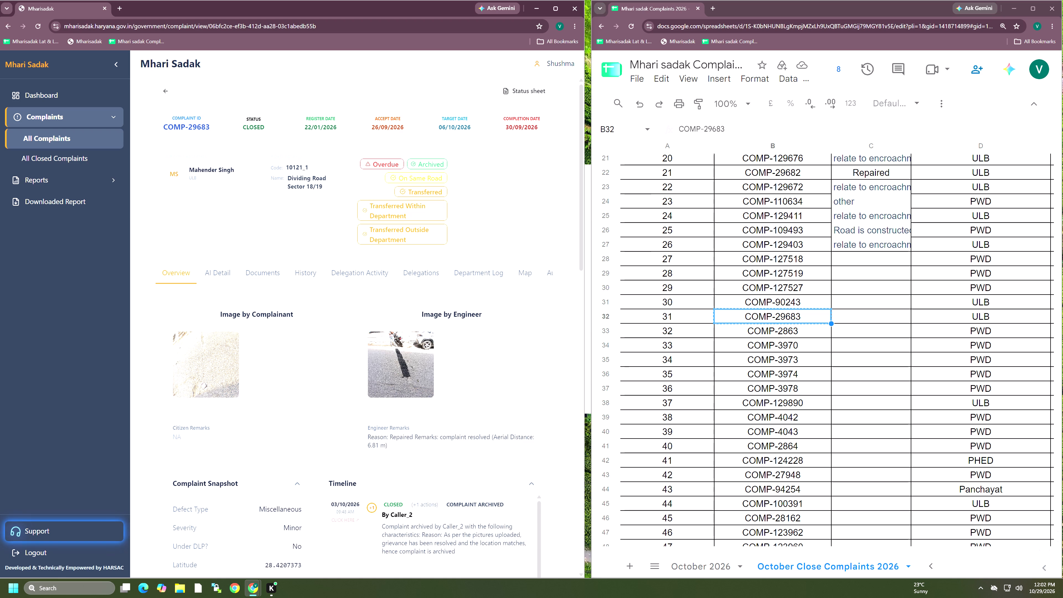
Enter Repaired in cell C32 for COMP-29683 and fill it upward through cell C28.
left_click(852, 320)
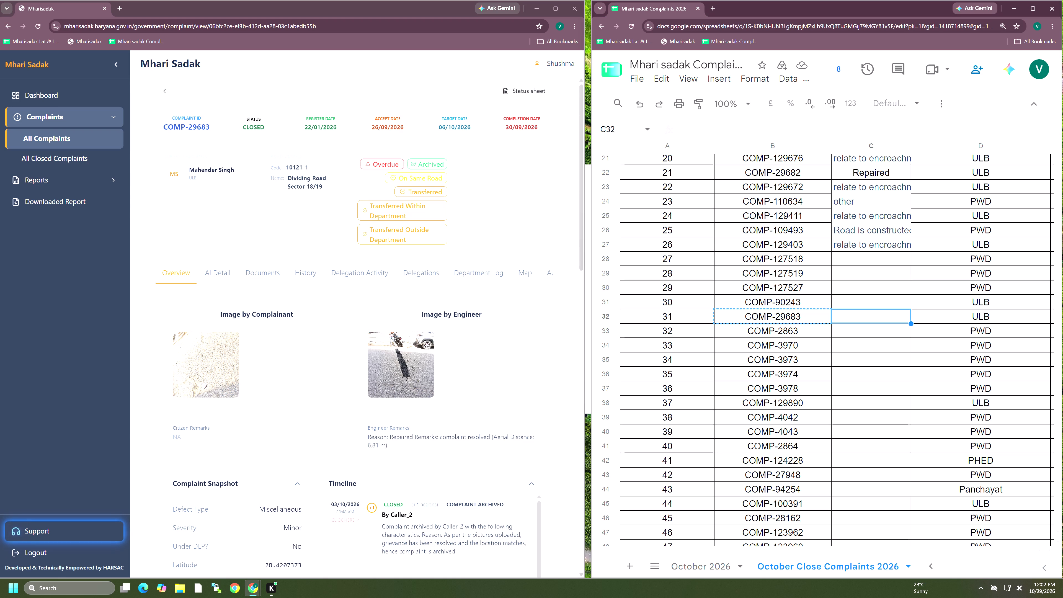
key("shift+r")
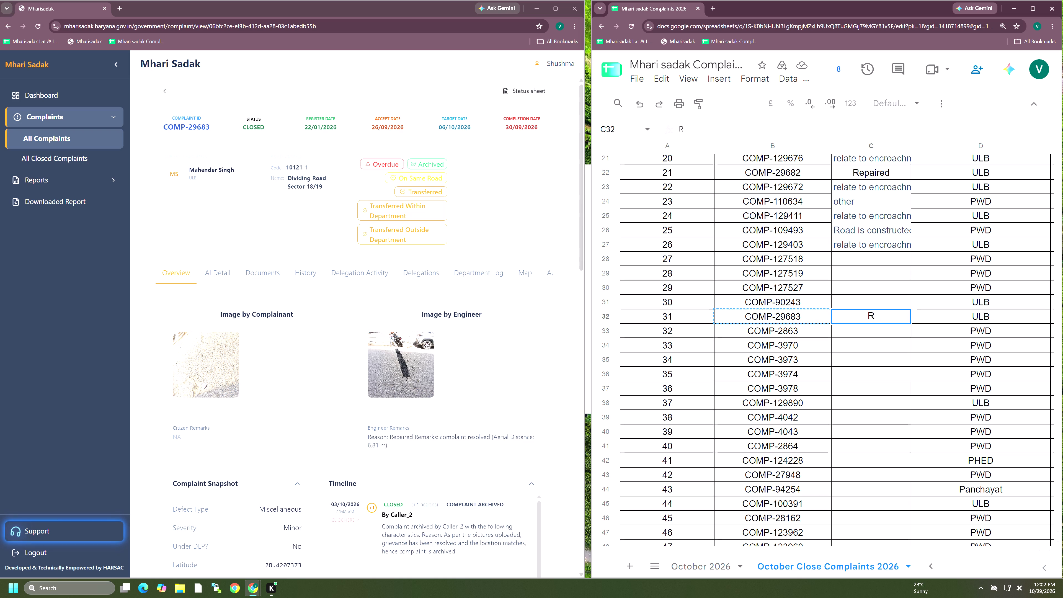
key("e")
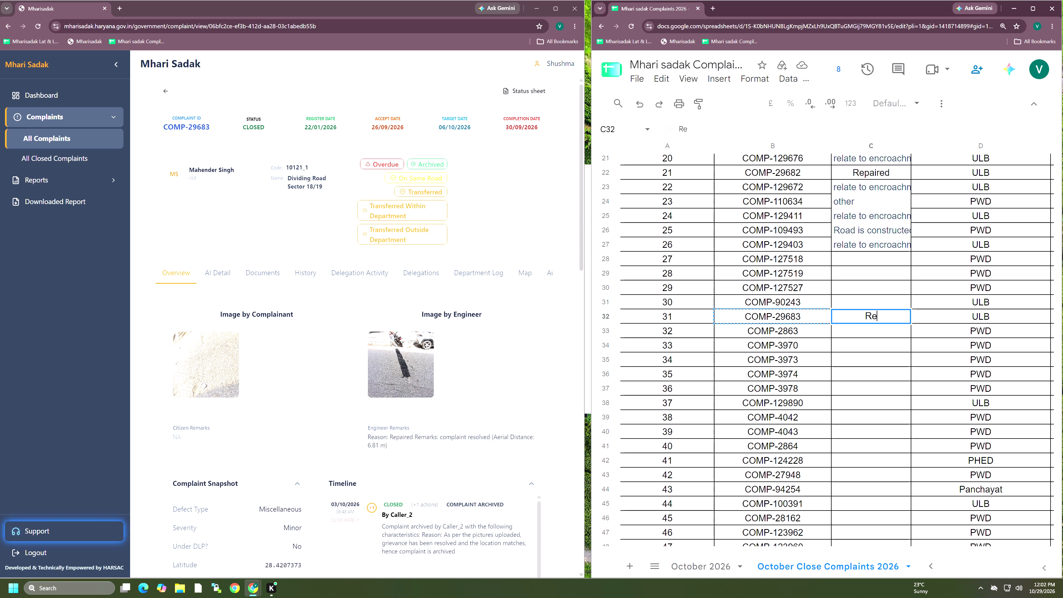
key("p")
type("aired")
left_click(858, 325)
left_click(874, 321)
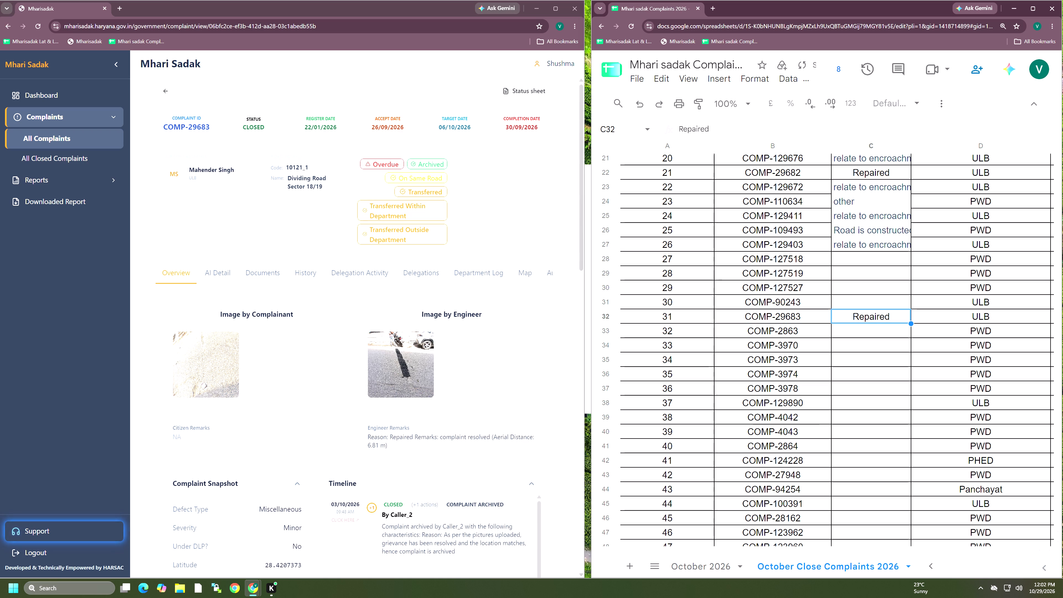
left_click_drag(911, 324, 904, 262)
Copy complaint ID COMP-2863 from cell B33, search for it in All Complaints and open its details from the second results page.
left_click(791, 331)
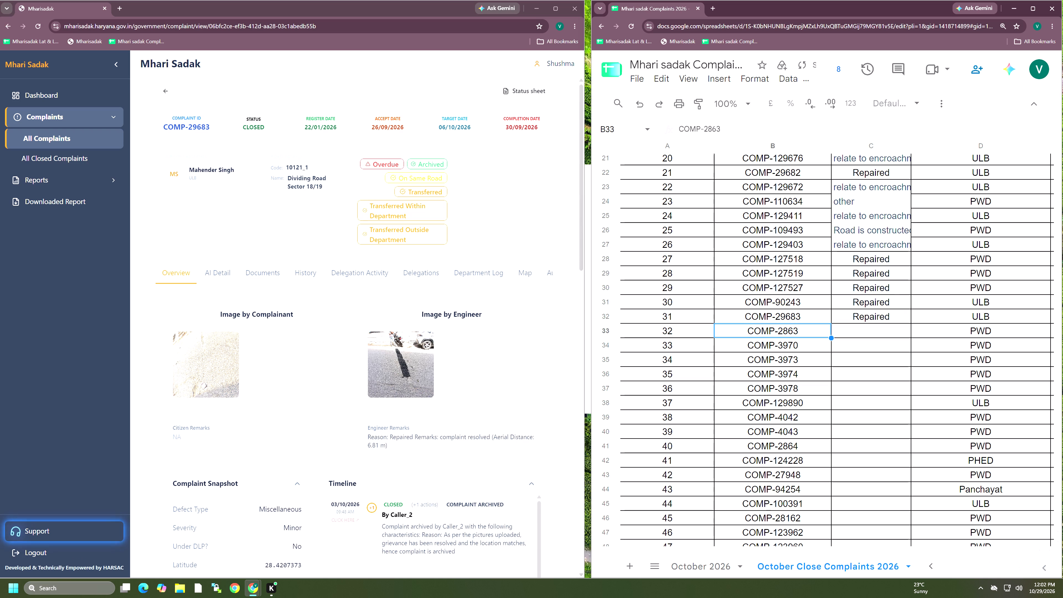
key("ctrl+c")
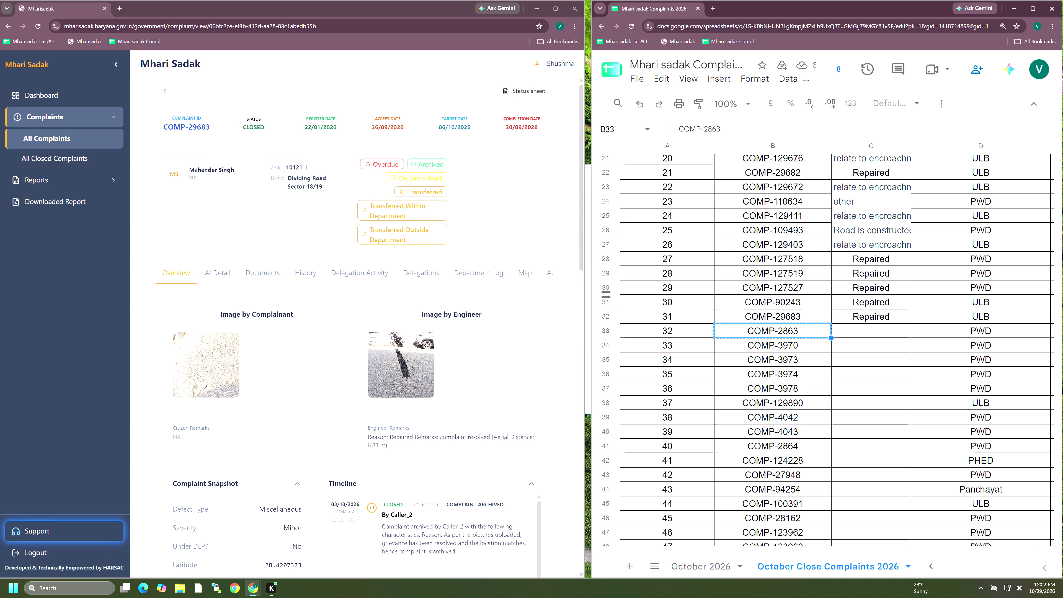
left_click(163, 88)
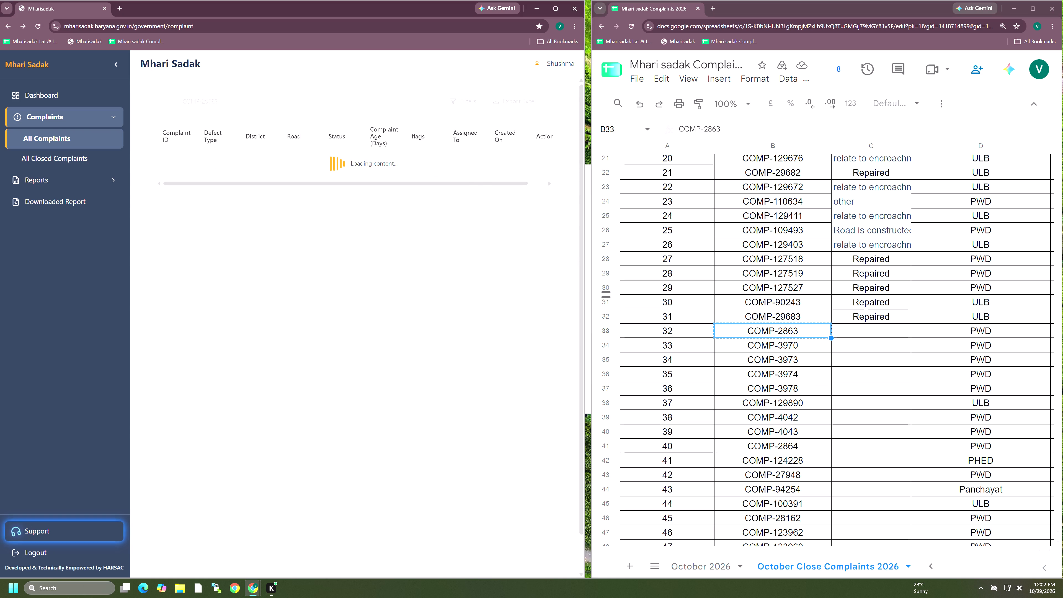
left_click_drag(221, 104, 140, 139)
key("ctrl+v")
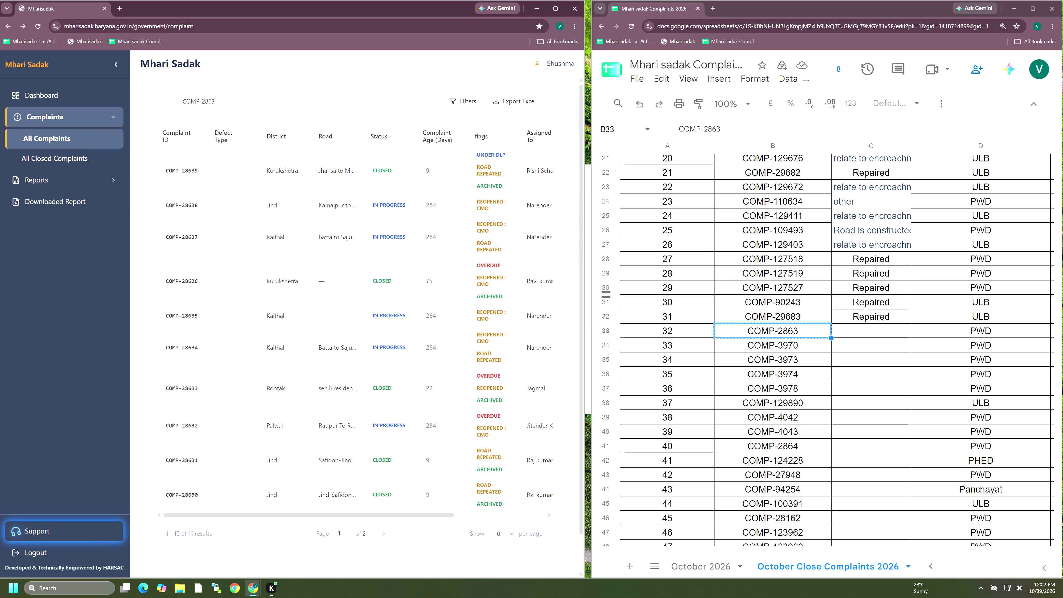
left_click(381, 541)
left_click(381, 537)
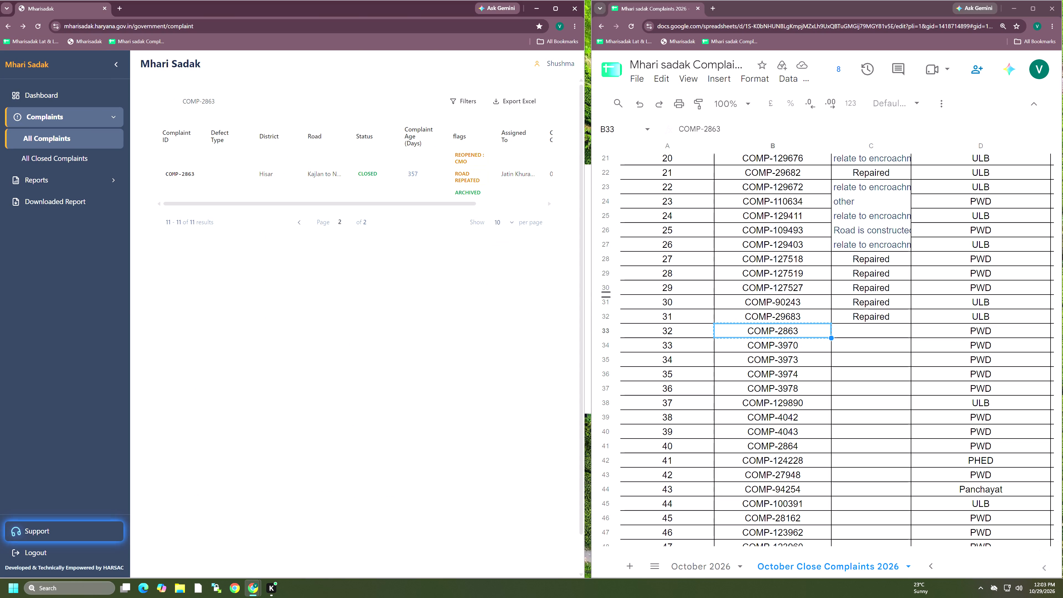
left_click(263, 187)
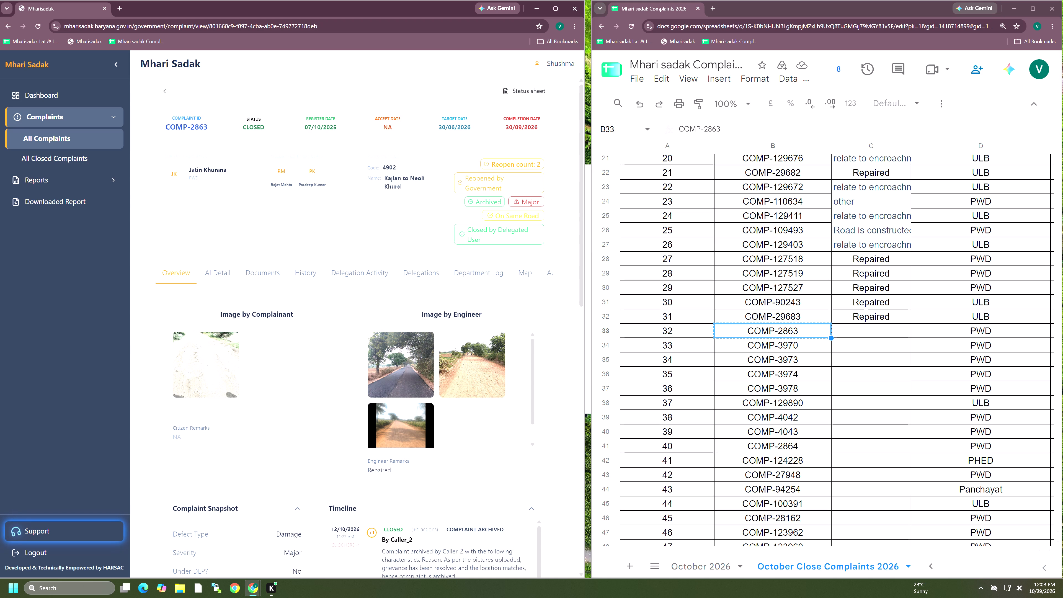
Fill Repaired down from the cell above into cell C33 for COMP-2863.
left_click(865, 325)
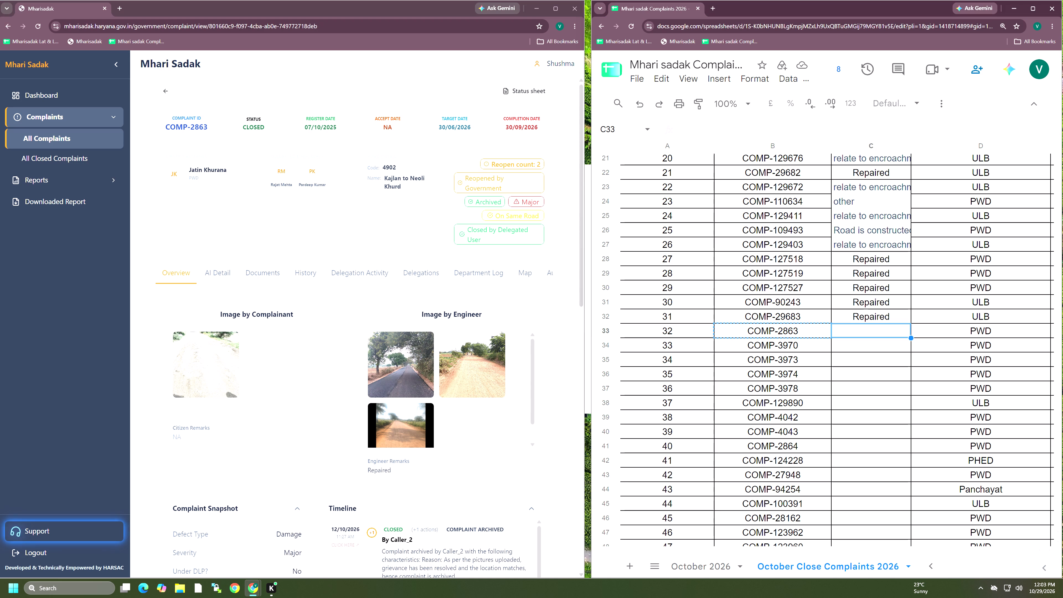
key("ctrl+d")
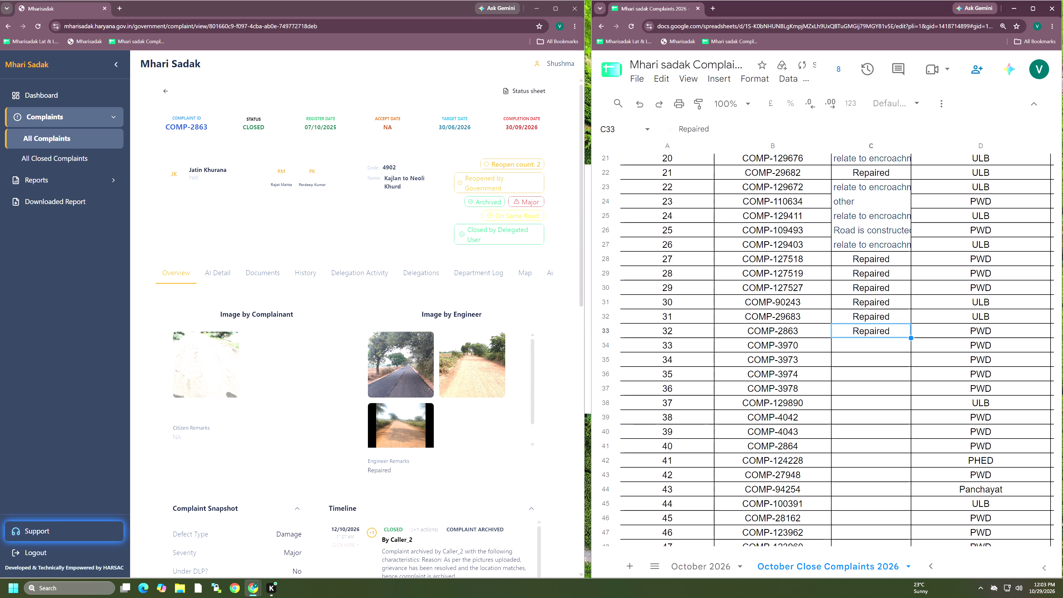
left_click(798, 344)
key("ctrl+c")
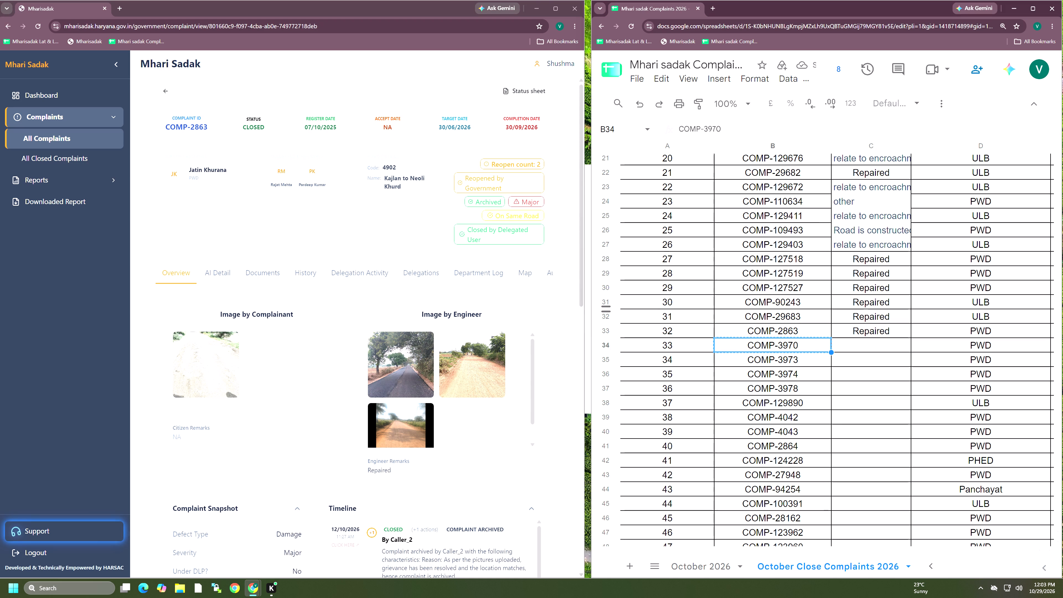
left_click(164, 86)
left_click_drag(216, 101, 158, 124)
key("ctrl+v")
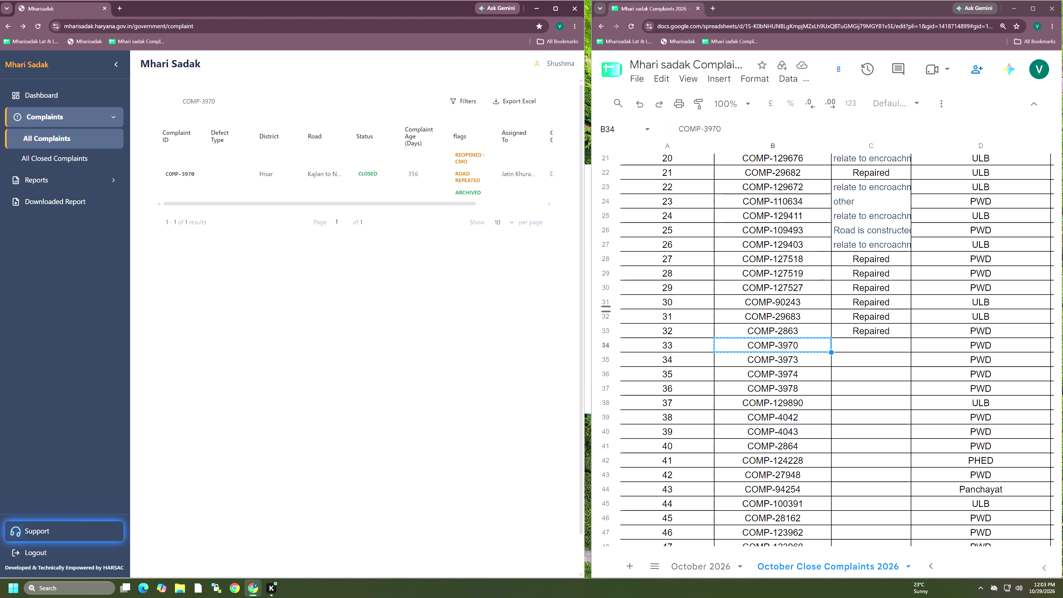
left_click(303, 179)
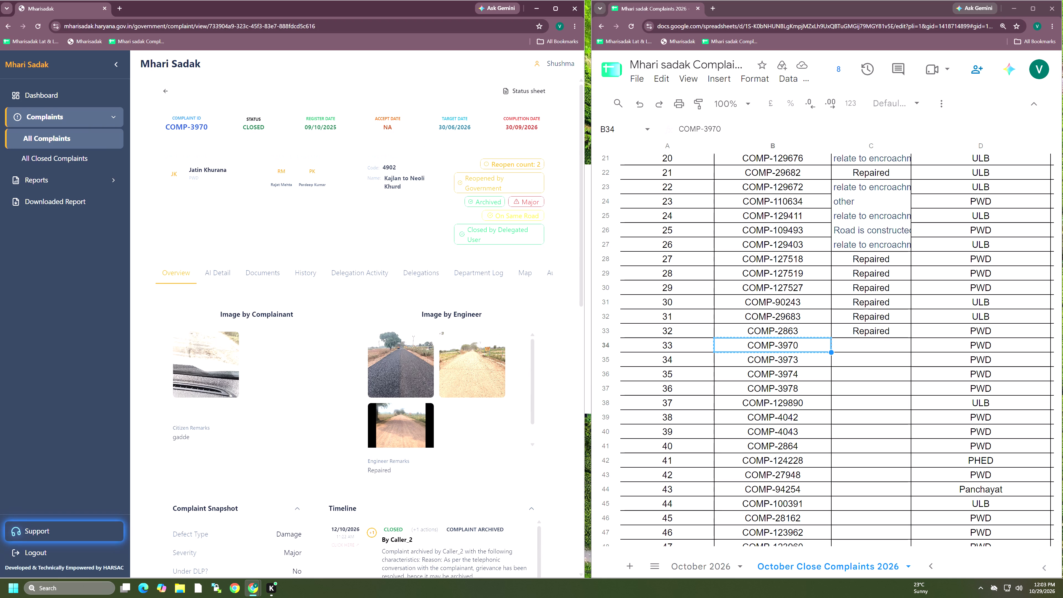
Fill Repaired down from the cell above into cell C34 for COMP-3970.
left_click(873, 349)
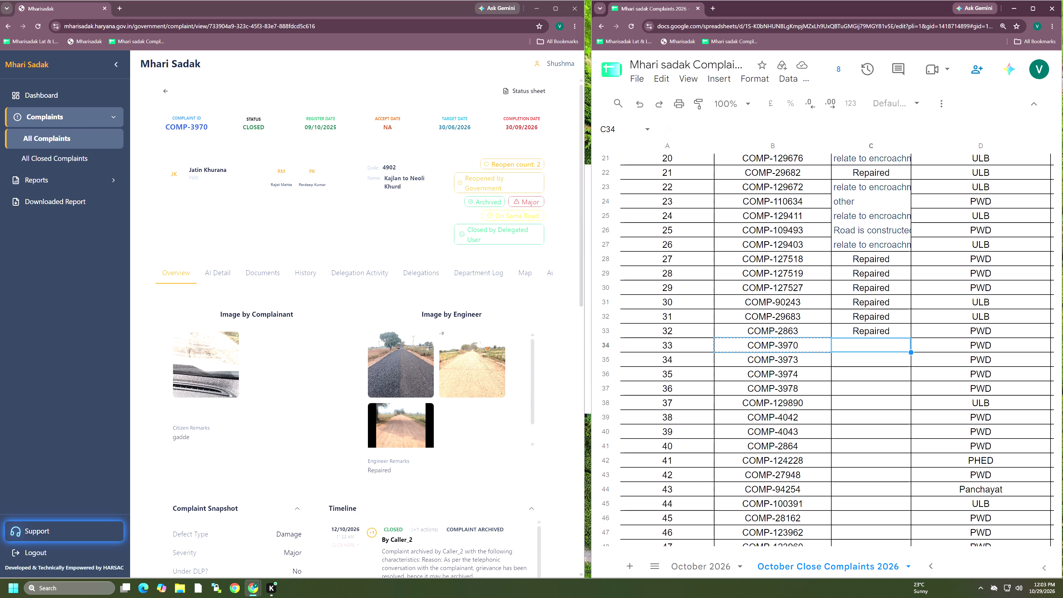
key("ctrl+d")
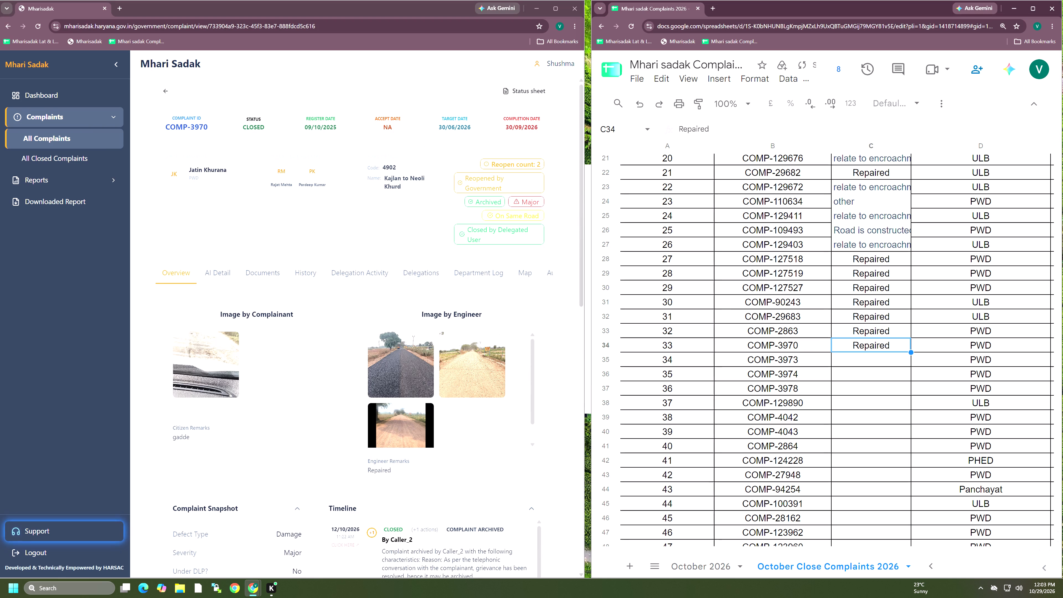
left_click(784, 360)
key("ctrl+c")
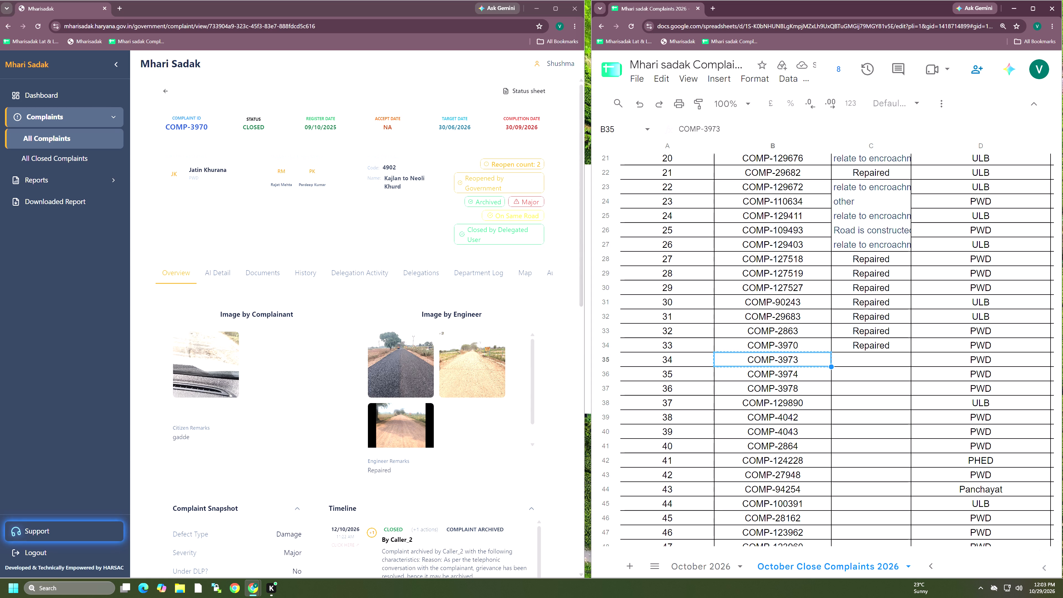
left_click(169, 91)
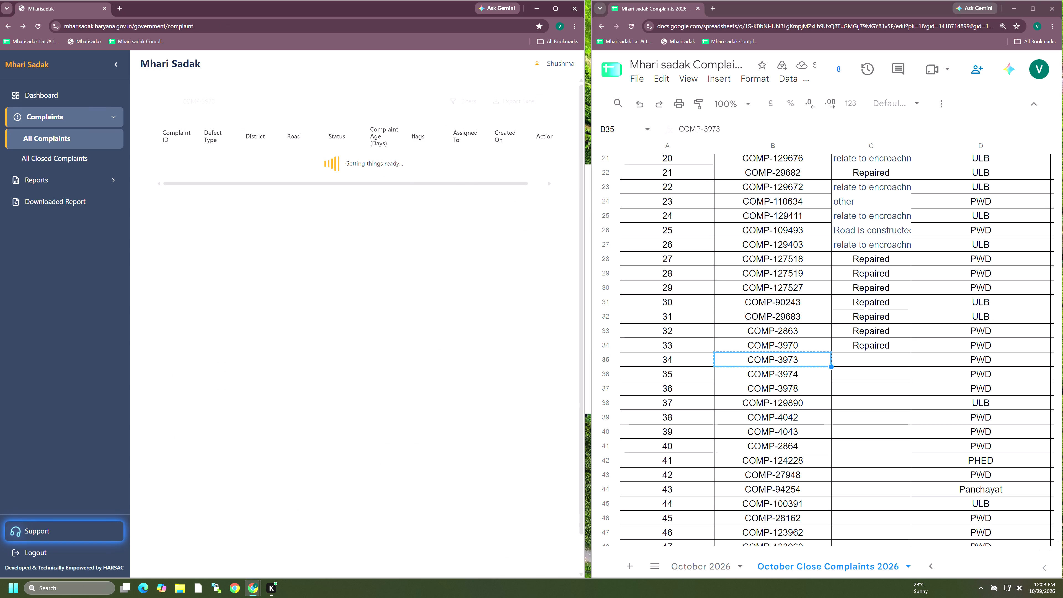
left_click_drag(225, 104, 120, 128)
key("ctrl+v")
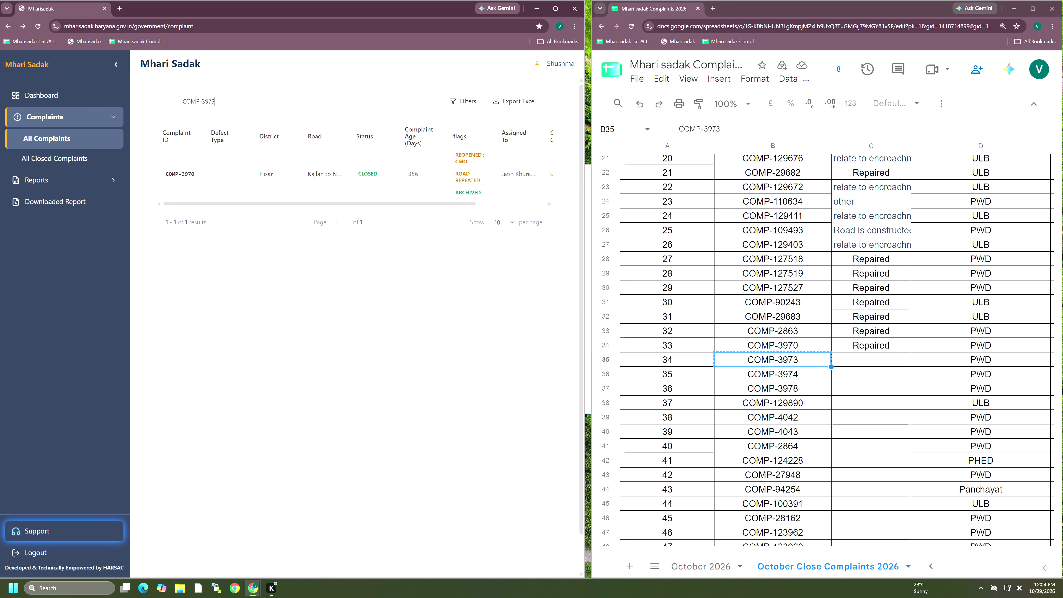
left_click(308, 176)
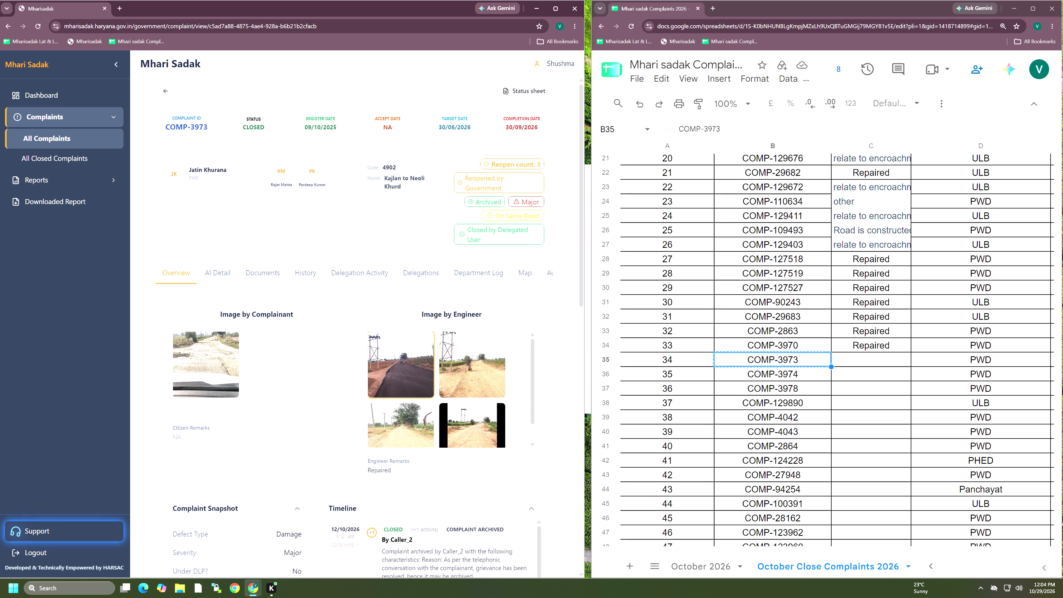
Fill Repaired down from the cell above into cell C35 for COMP-3973.
left_click(878, 363)
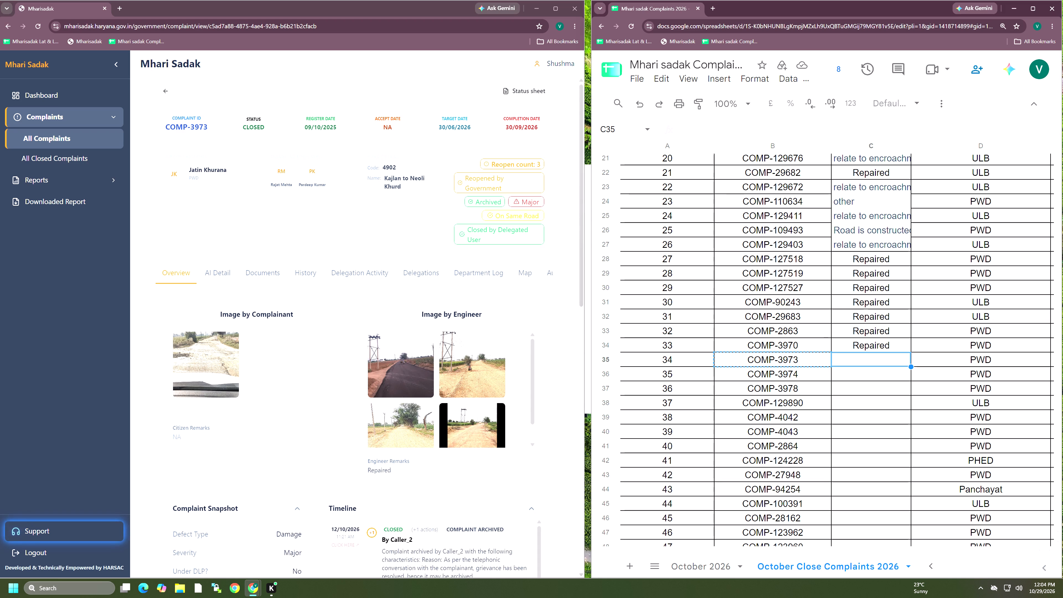
key("ctrl+d")
left_click(795, 379)
key("ctrl+c")
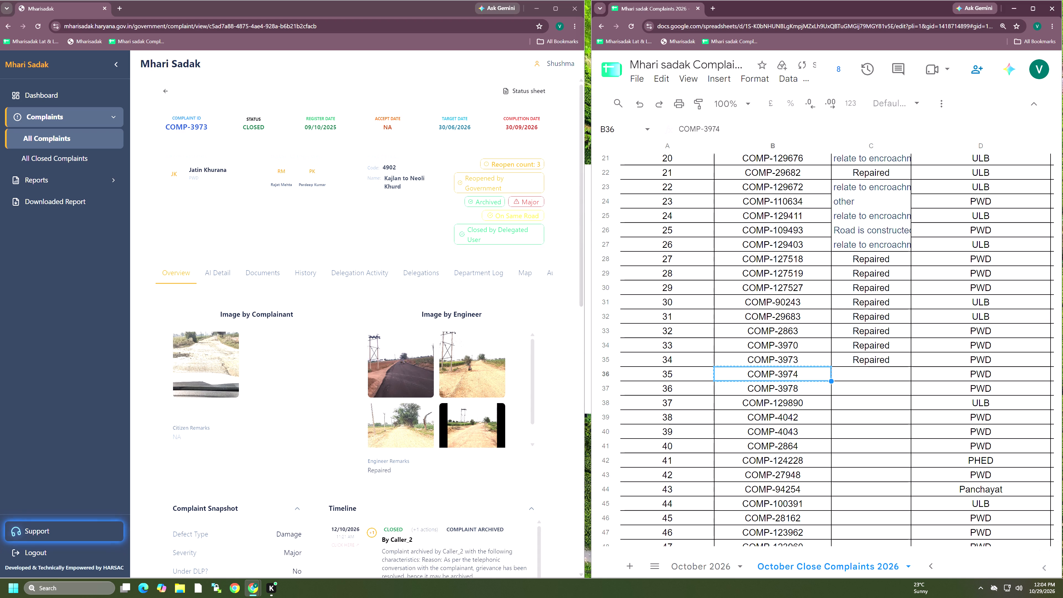
left_click(167, 95)
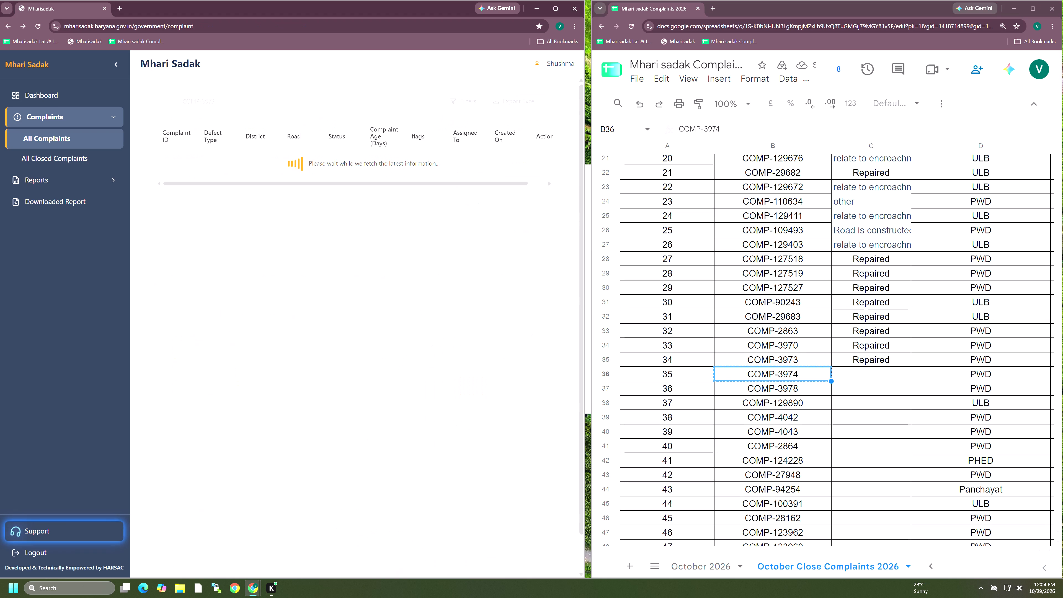
scroll(896, 345, "down", 4)
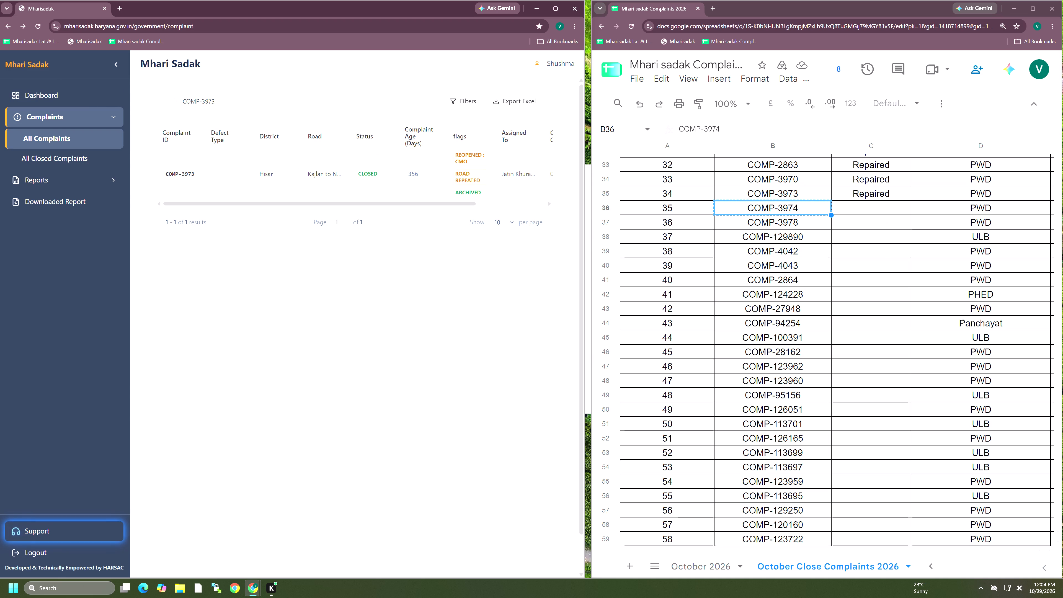
left_click_drag(218, 100, 217, 100)
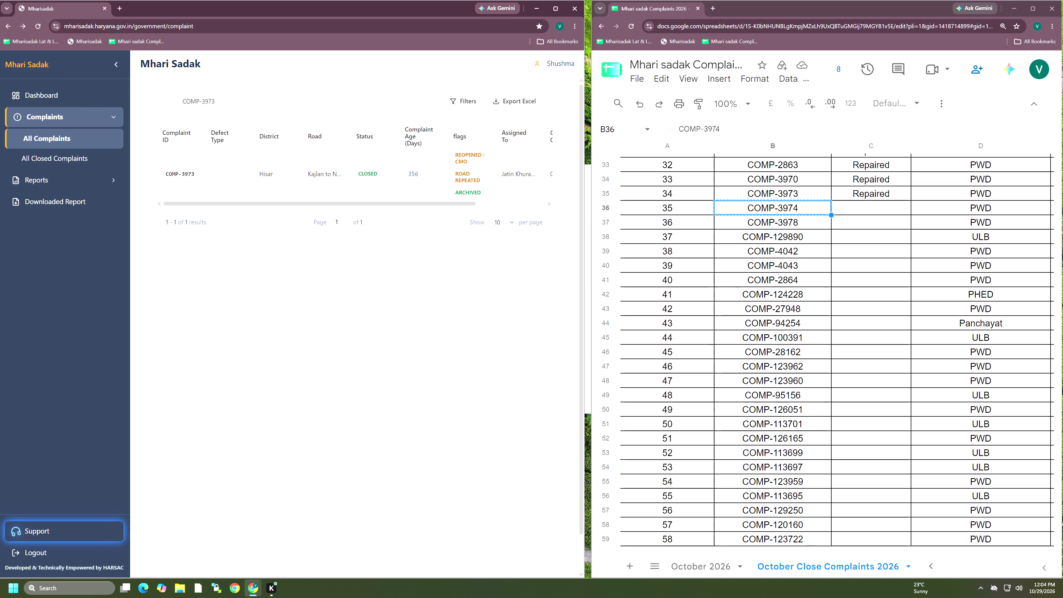
left_click_drag(217, 100, 165, 122)
key("ctrl+v")
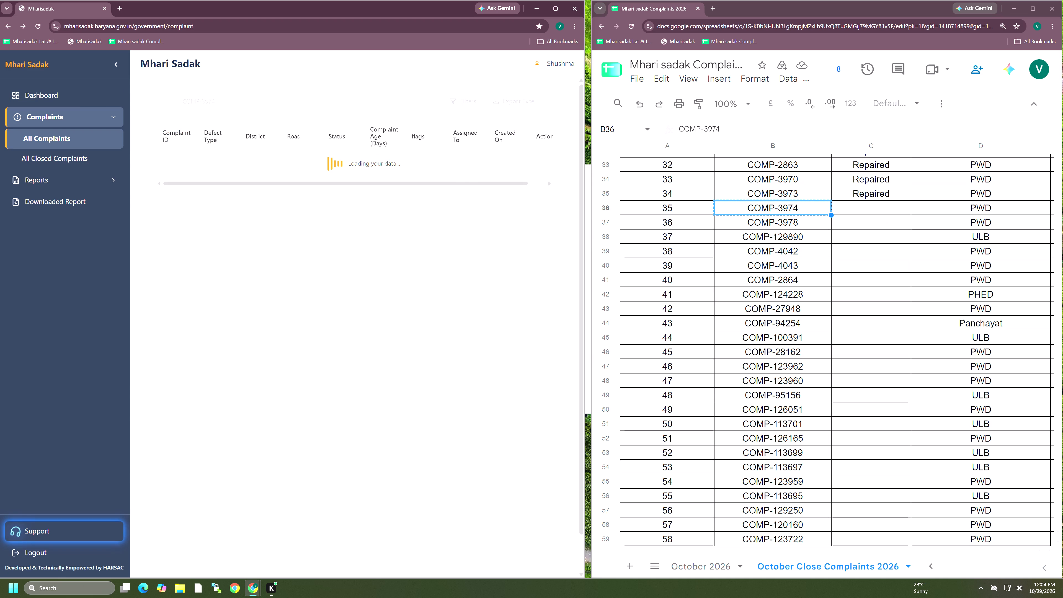
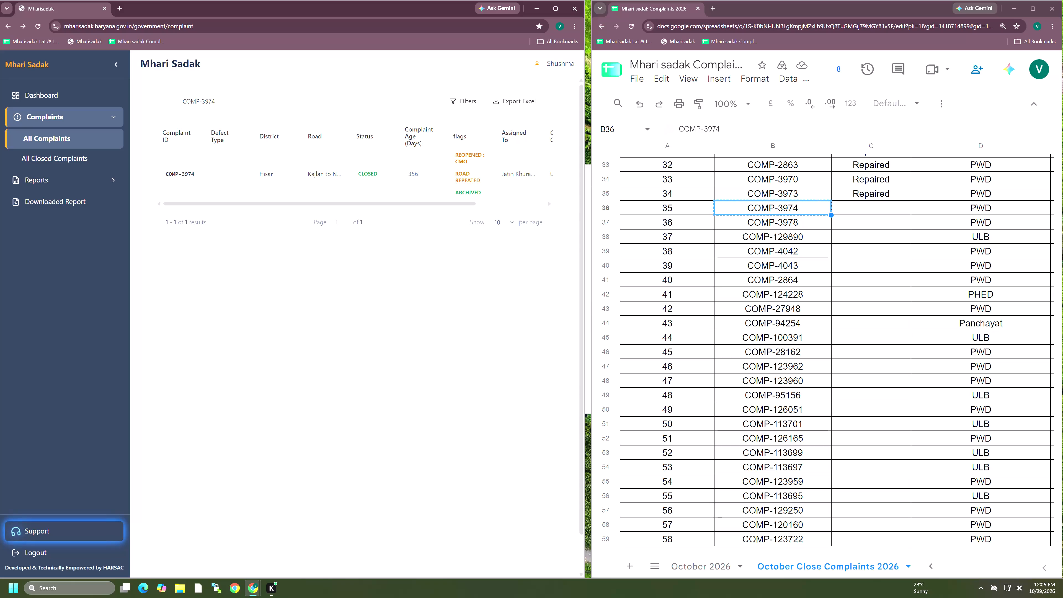
Open the details of COMP-3974 and fill Repaired down from the cell above into cell C36.
scroll(850, 399, "up", 1)
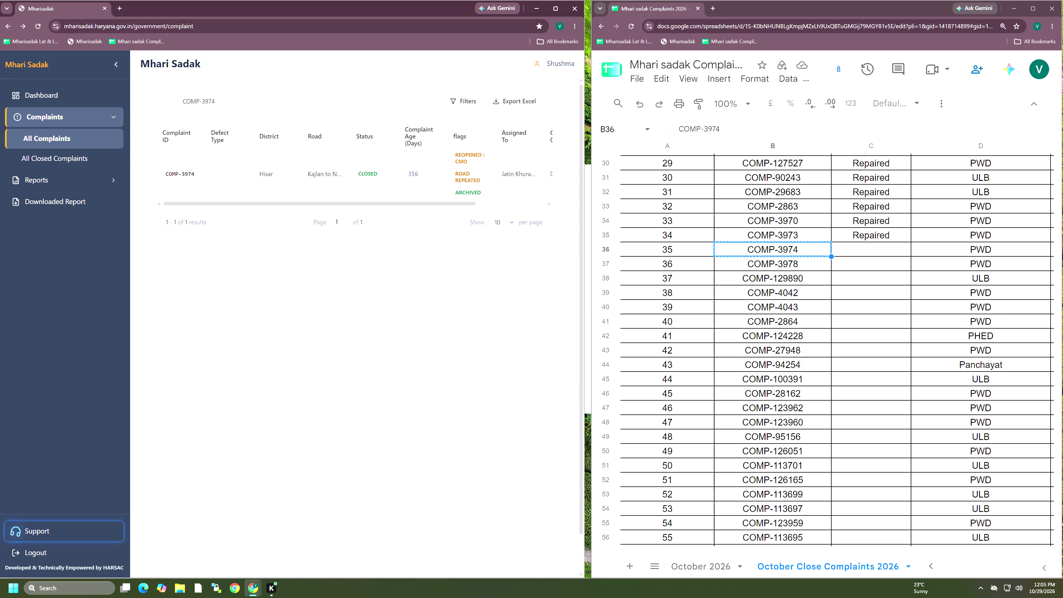
left_click(251, 158)
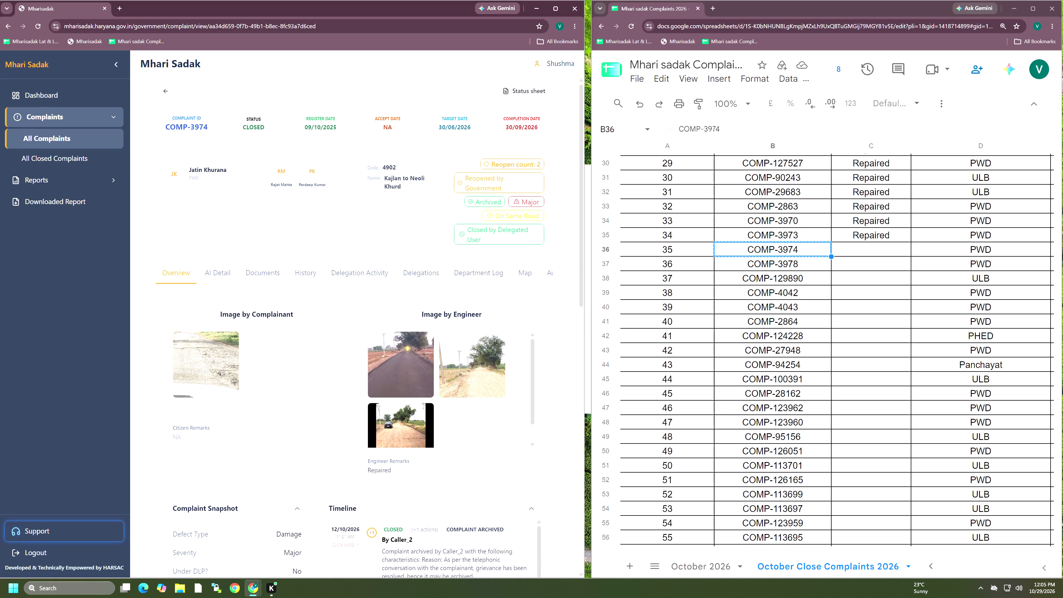
left_click(877, 237)
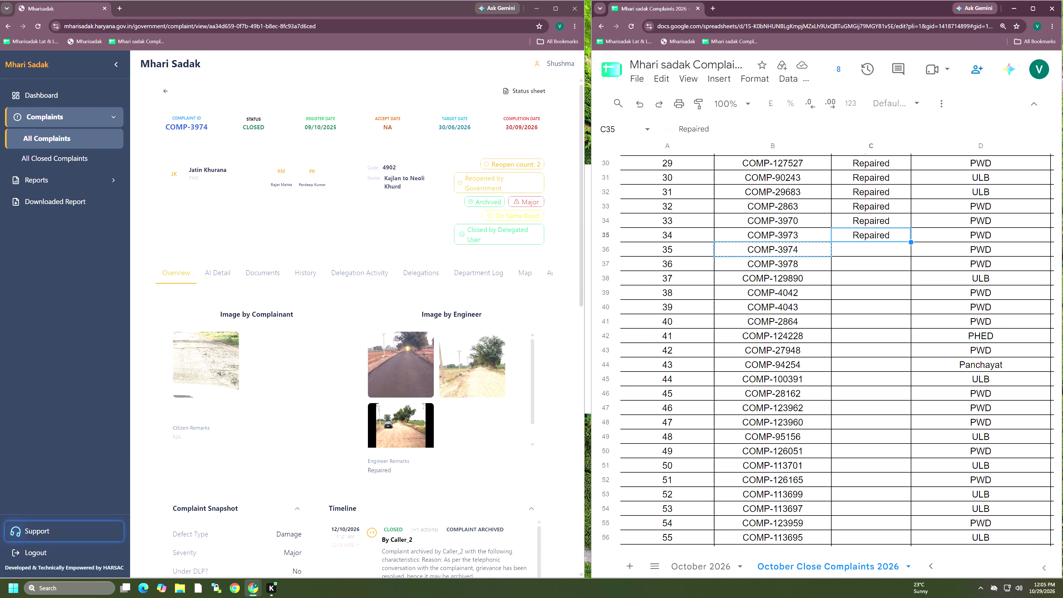
left_click(868, 247)
key("ctrl+d")
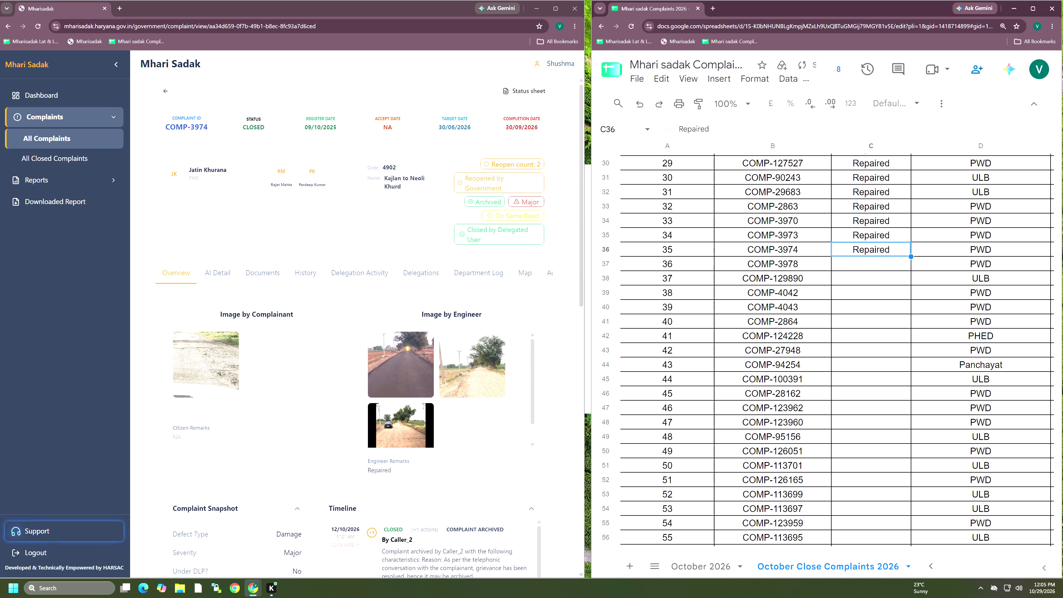
Copy complaint ID COMP-3978 from cell B37, search for it in the All Complaints list and open its details.
left_click(798, 266)
key("ctrl+c")
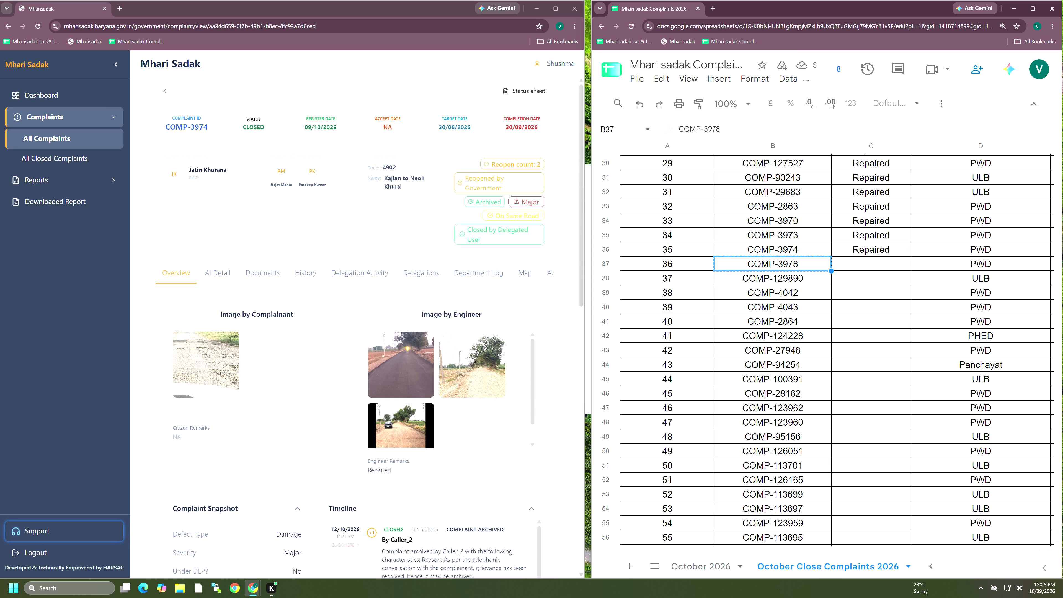
left_click(163, 91)
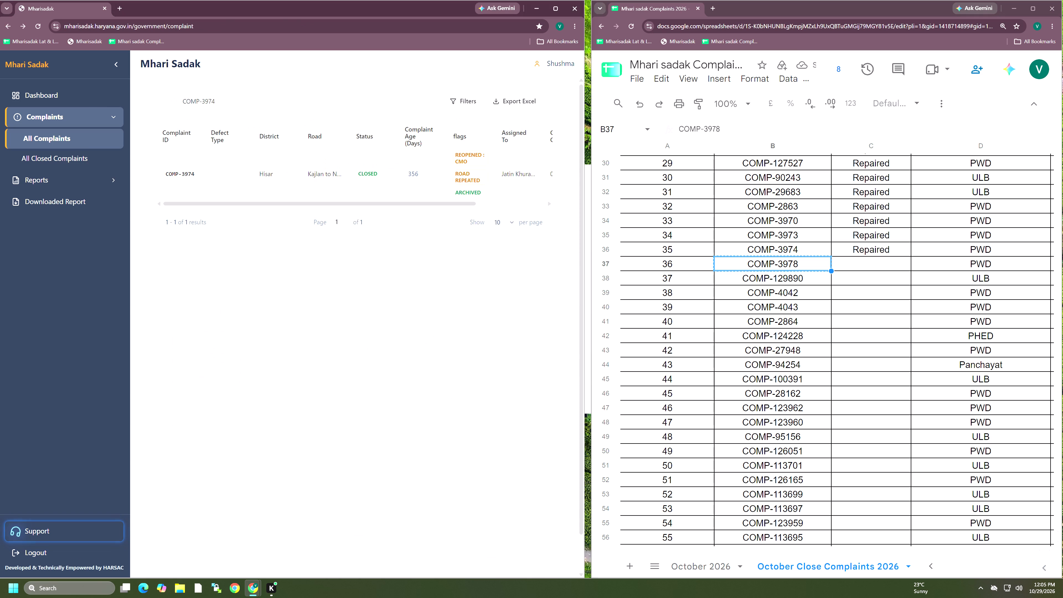
left_click_drag(217, 101, 149, 119)
key("ctrl+v")
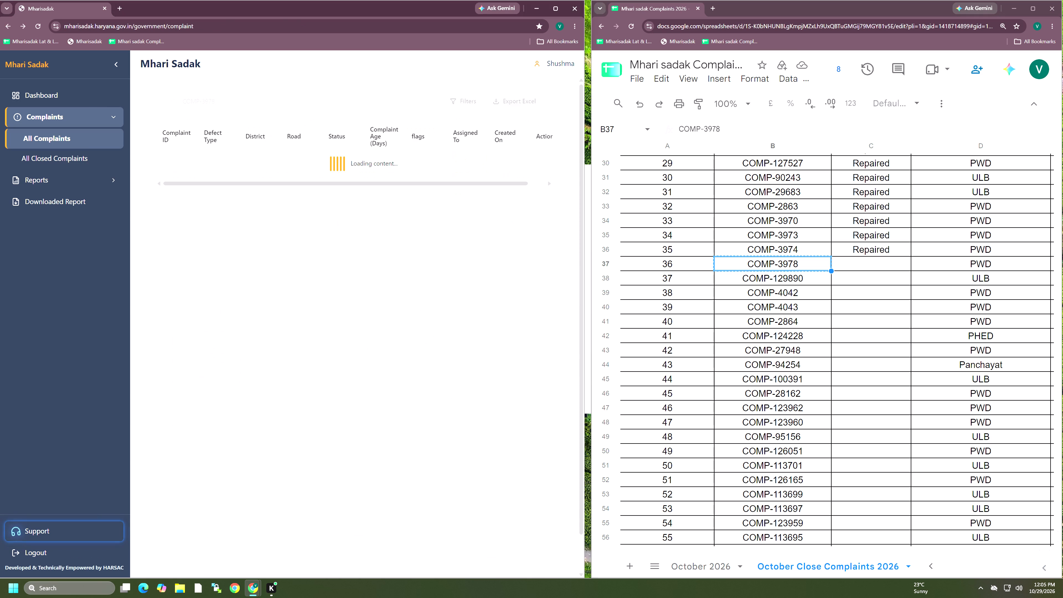
left_click(267, 163)
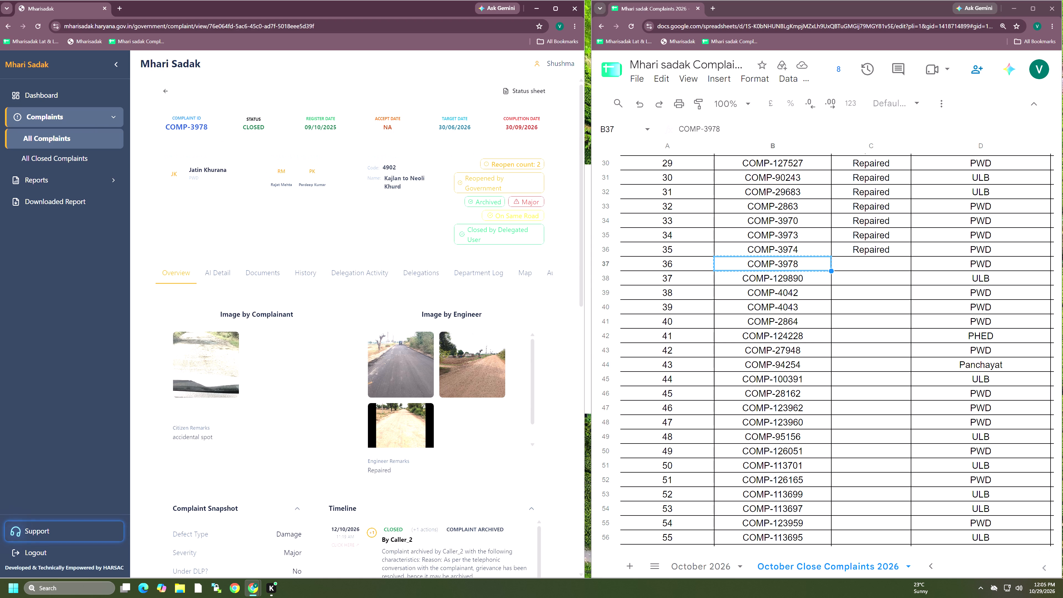
Fill Repaired down from the cell above into cell C37 for COMP-3978.
left_click(855, 264)
key("ctrl+d")
left_click(807, 281)
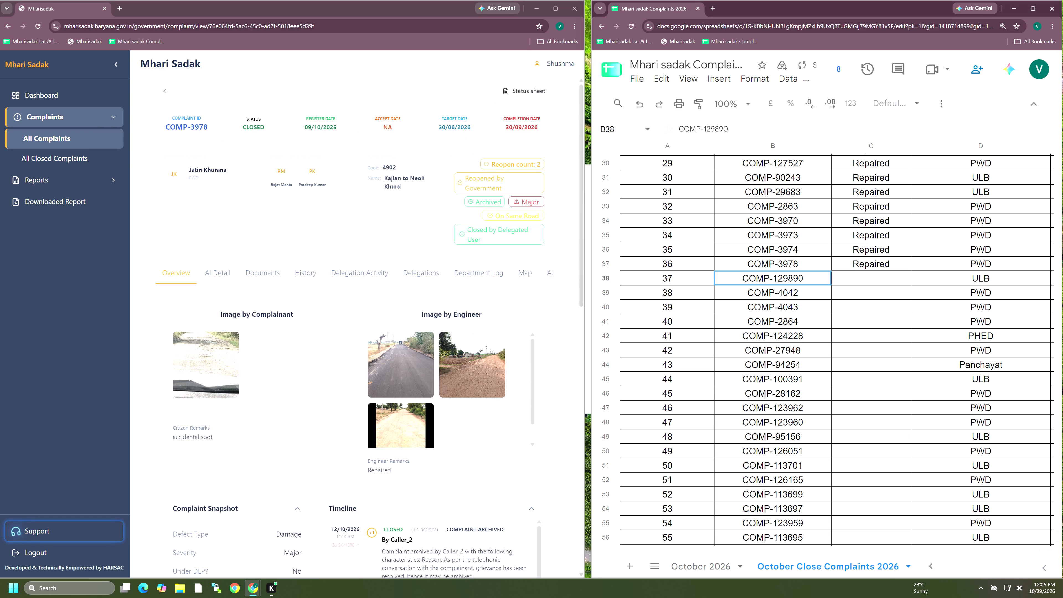
key("ctrl+c")
left_click(162, 92)
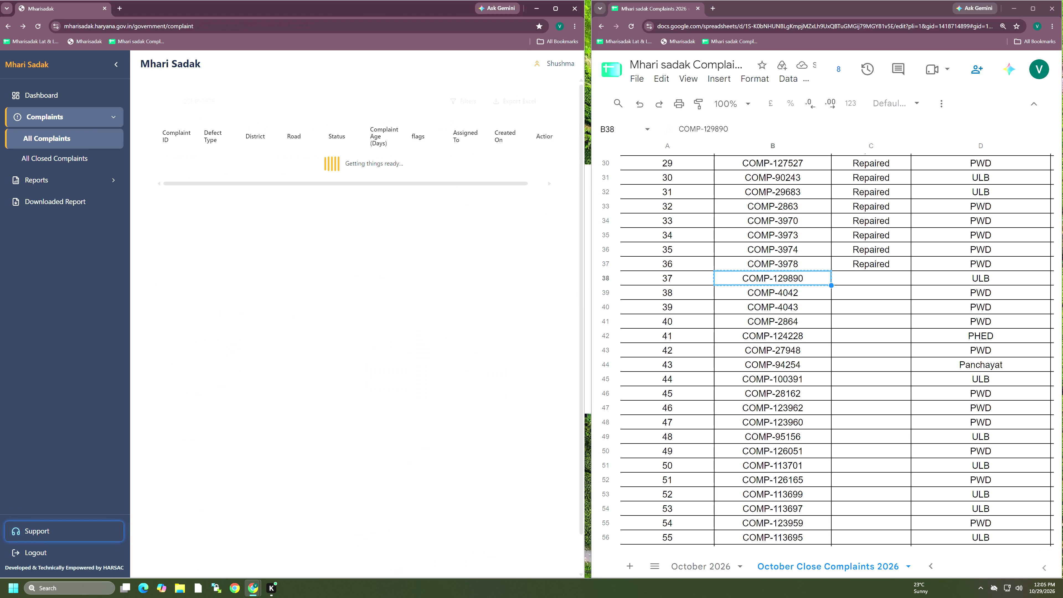
left_click_drag(220, 99, 170, 118)
key("ctrl+v")
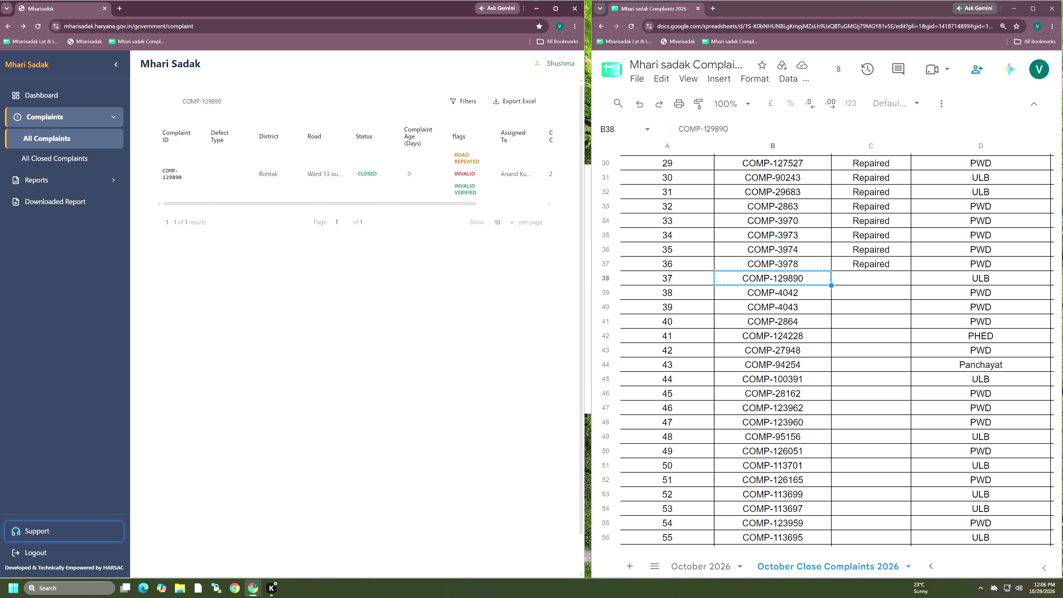
left_click(280, 172)
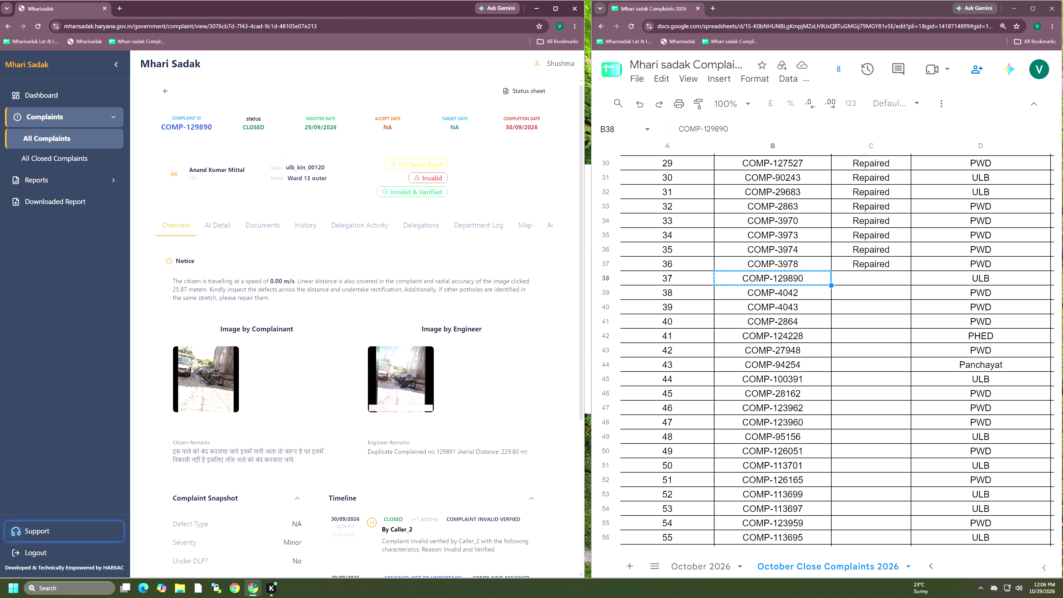
Copy the engineer's remark "Duplicate Complained no 129891 (Aerial Distance: 229.80 m)" into cell C38 for COMP-129890.
left_click_drag(370, 451, 387, 457)
left_click_drag(368, 450, 536, 469)
key("ctrl+c")
left_click(876, 277)
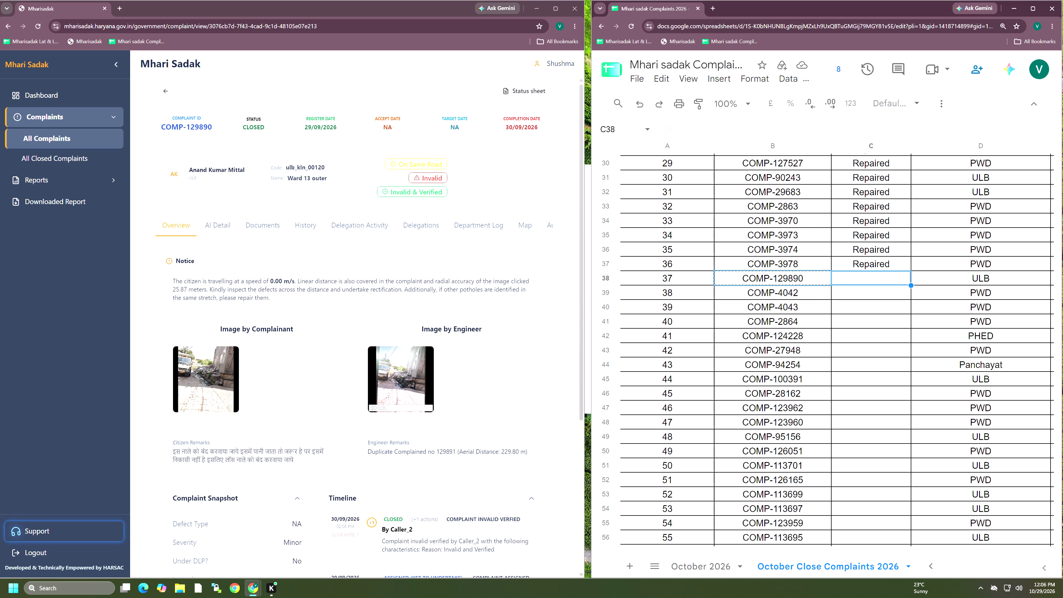
key("ctrl+v")
left_click(787, 295)
key("ctrl+c")
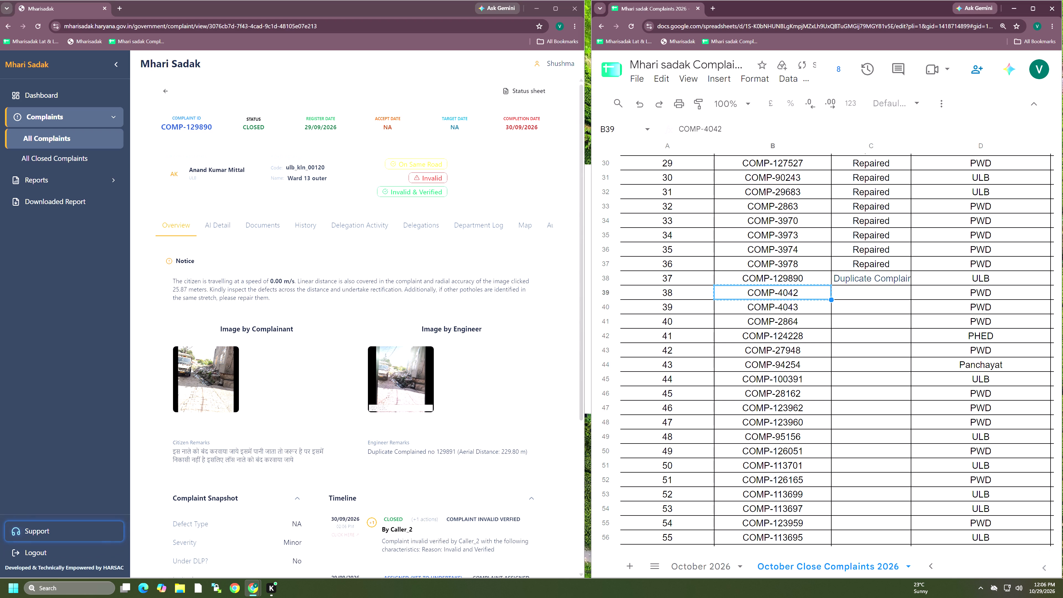
left_click(165, 92)
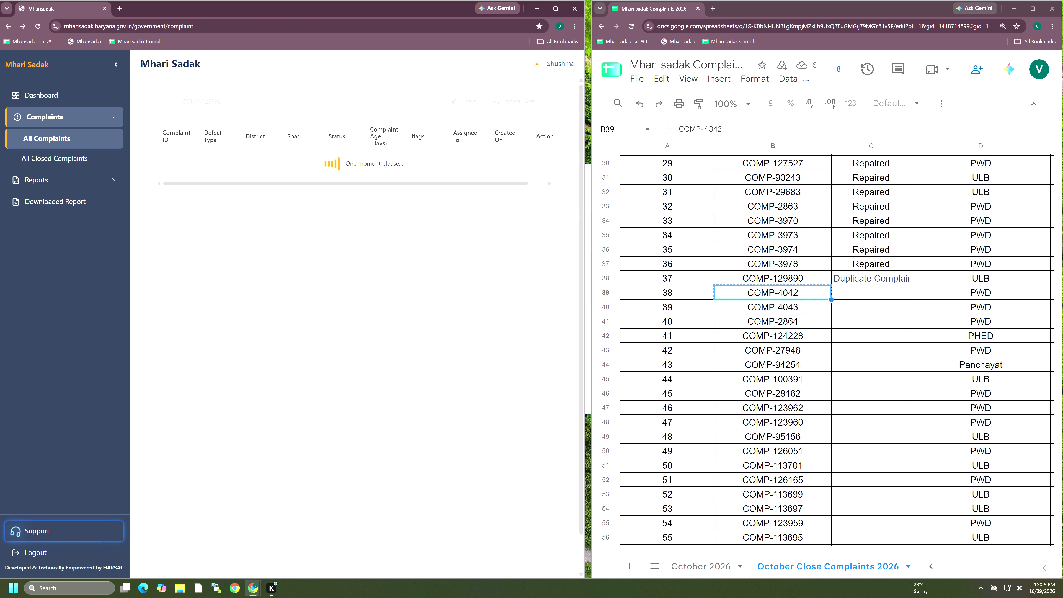
left_click_drag(226, 102, 157, 122)
key("ctrl+v")
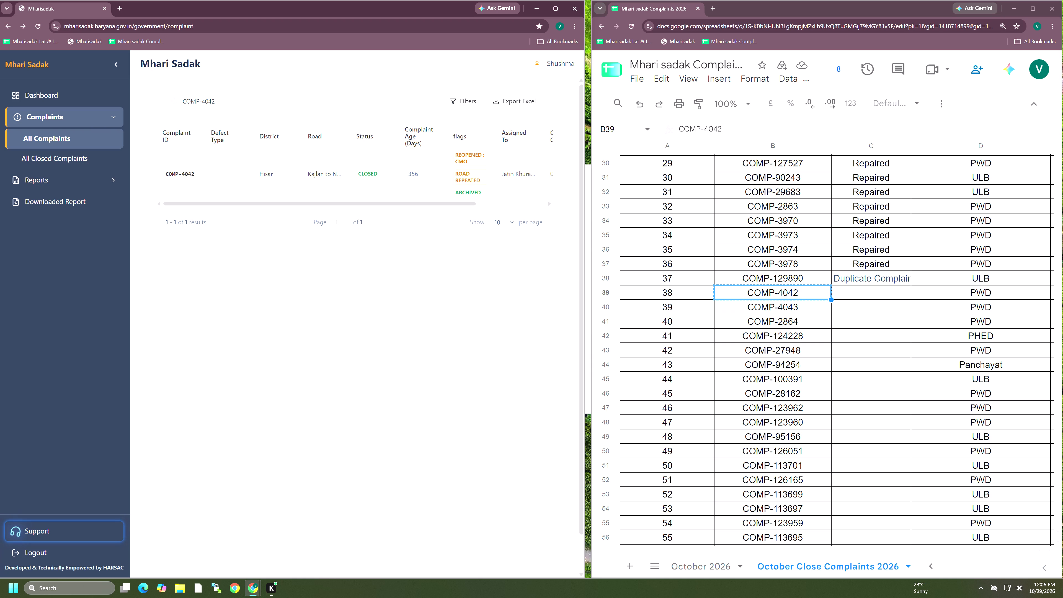
left_click(318, 175)
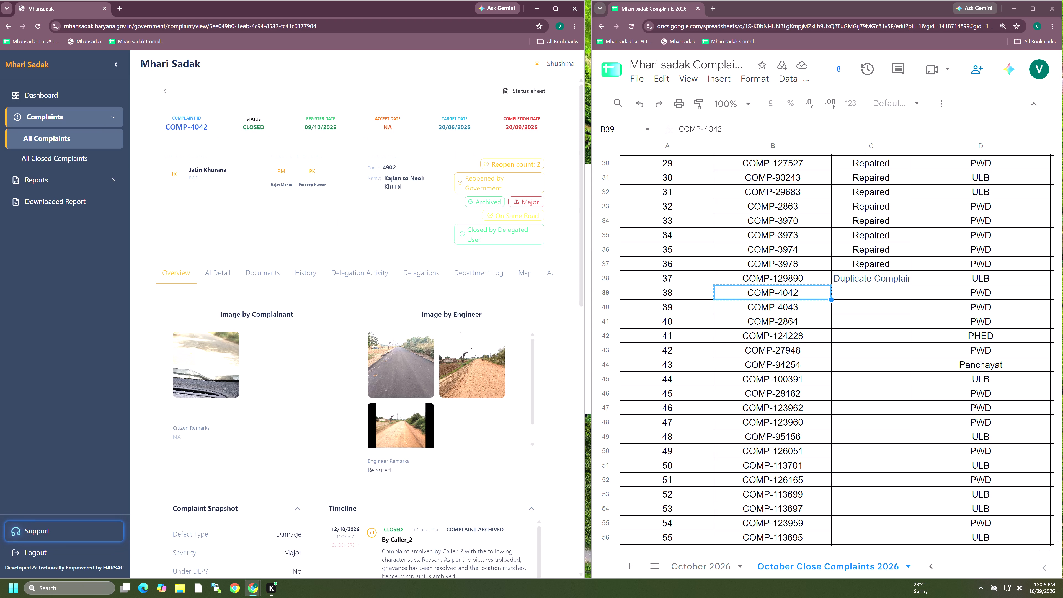
Copy Repaired from cell C37 into cell C39 for COMP-4042.
left_click(887, 263)
key("ctrl+c")
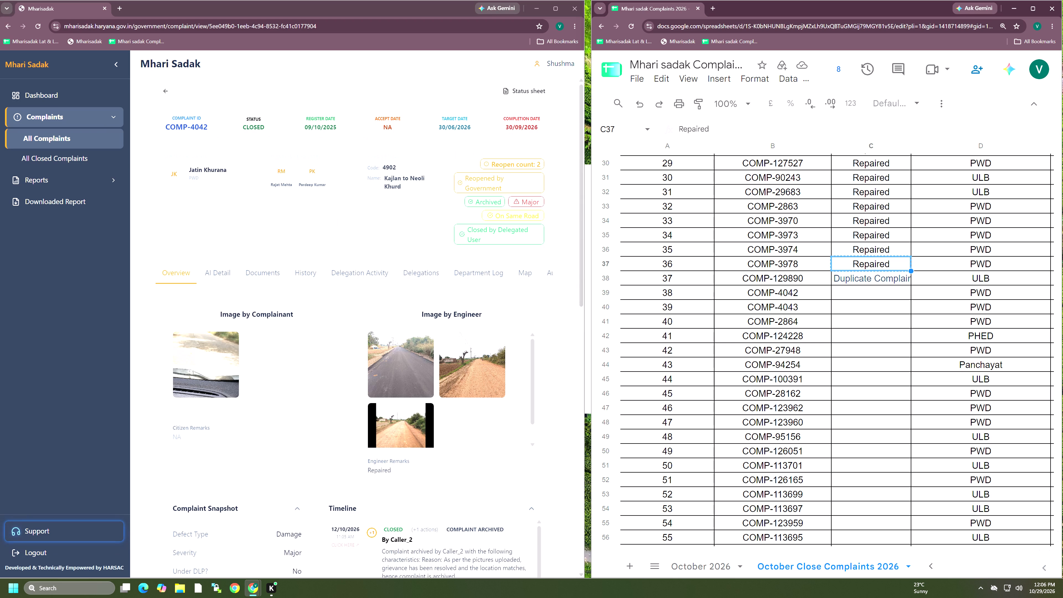
left_click(859, 294)
key("ctrl+v")
Copy complaint ID COMP-4043 from cell B40, search for it in the All Complaints list and open its details.
left_click(803, 309)
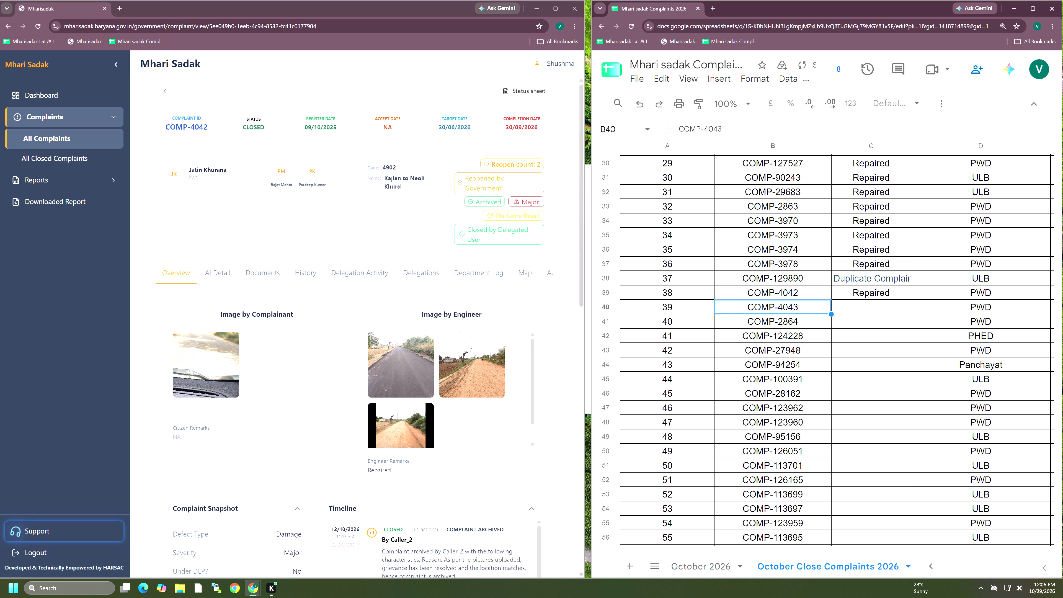
key("ctrl+c")
left_click(166, 92)
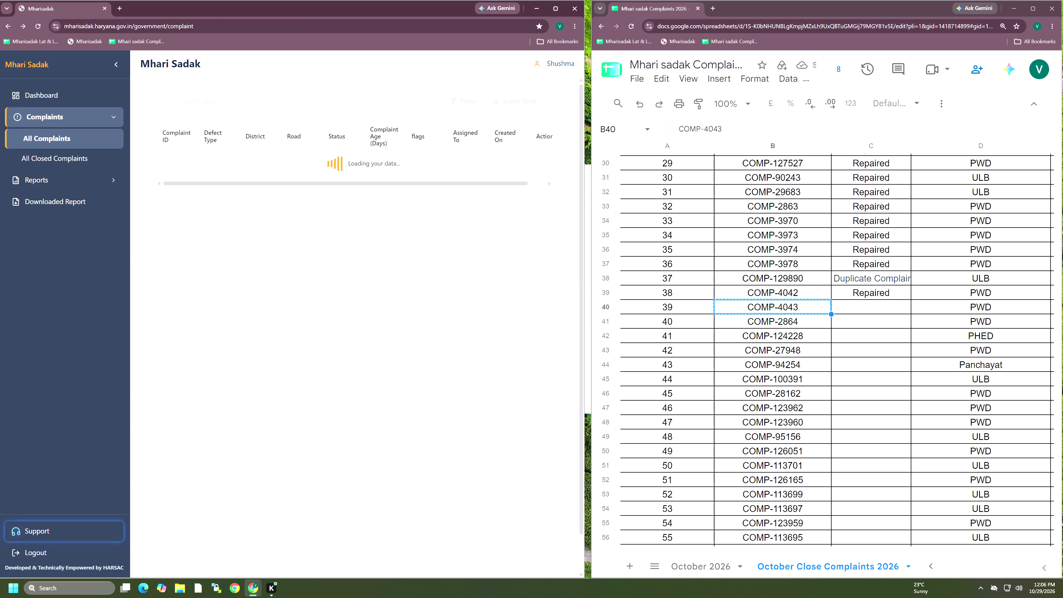
left_click(220, 97)
left_click_drag(225, 98, 158, 107)
key("ctrl+v")
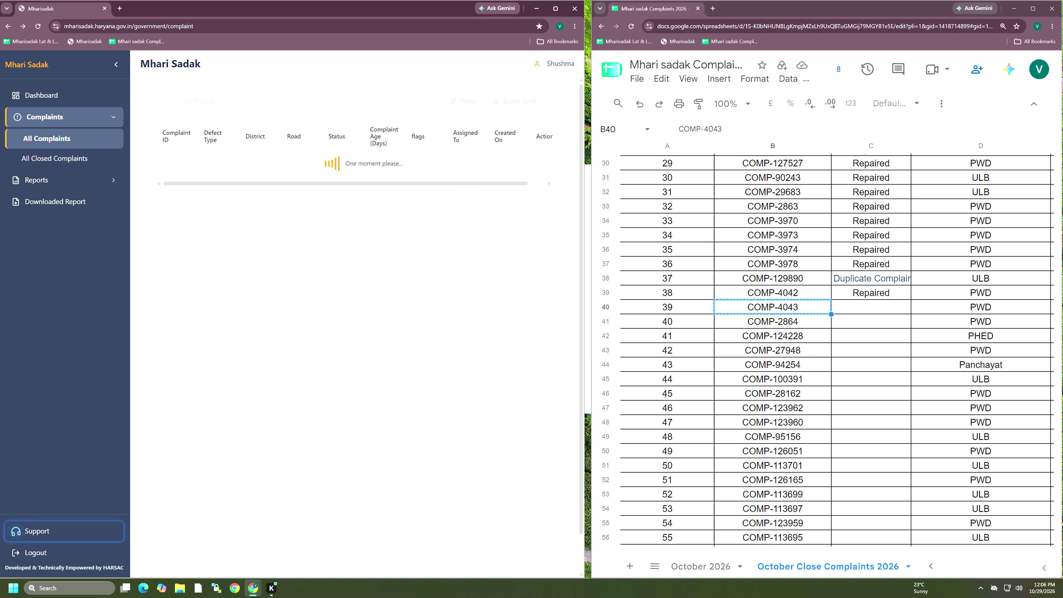
left_click(309, 171)
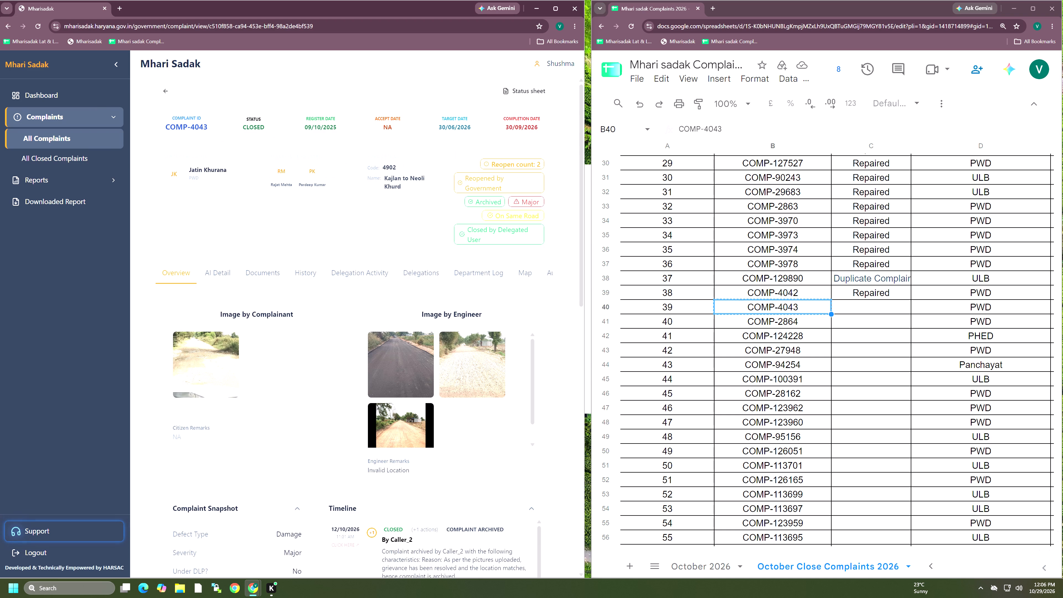
Copy the engineer's remark "Invalid Location" into cell C40 for COMP-4043.
left_click_drag(368, 470, 415, 476)
key("ctrl+c")
left_click(852, 308)
key("ctrl+v")
Copy complaint ID COMP-2864 from cell B41, search for it in the All Complaints list and open its details from the second results page.
left_click(787, 324)
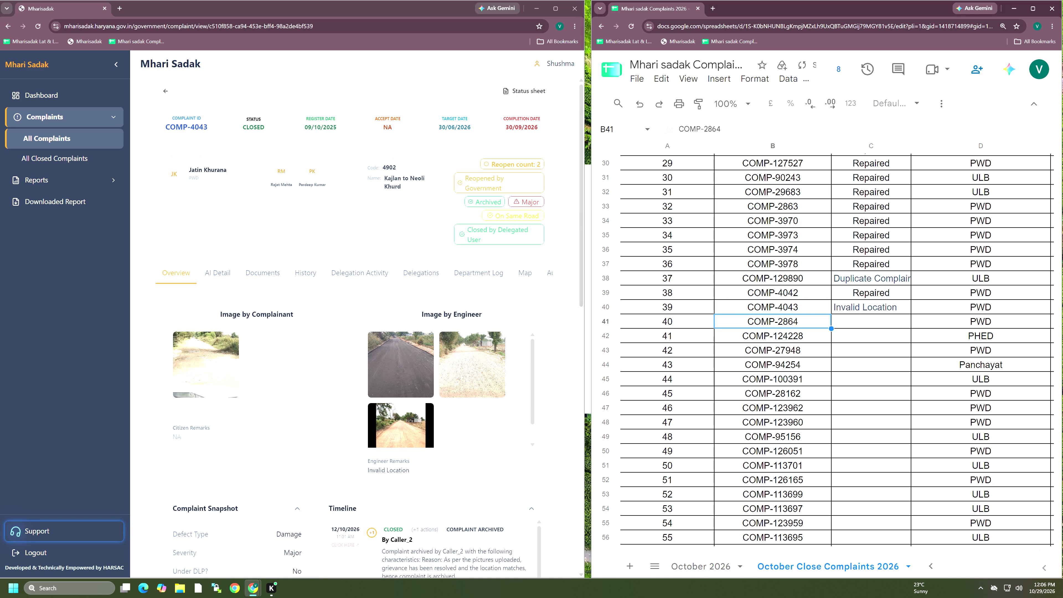
key("ctrl+c")
left_click(163, 91)
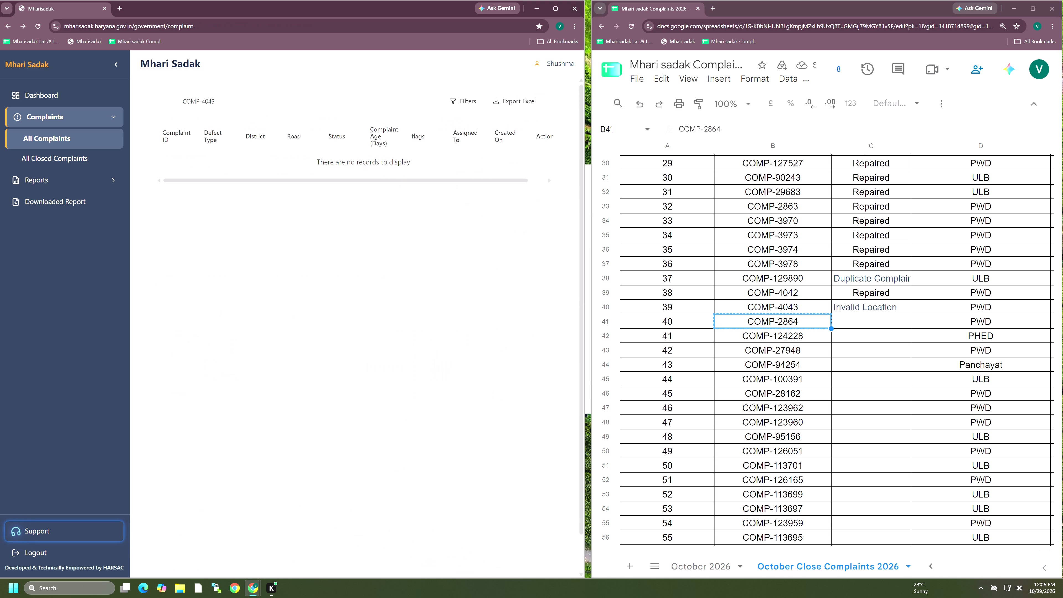
left_click_drag(219, 105, 171, 118)
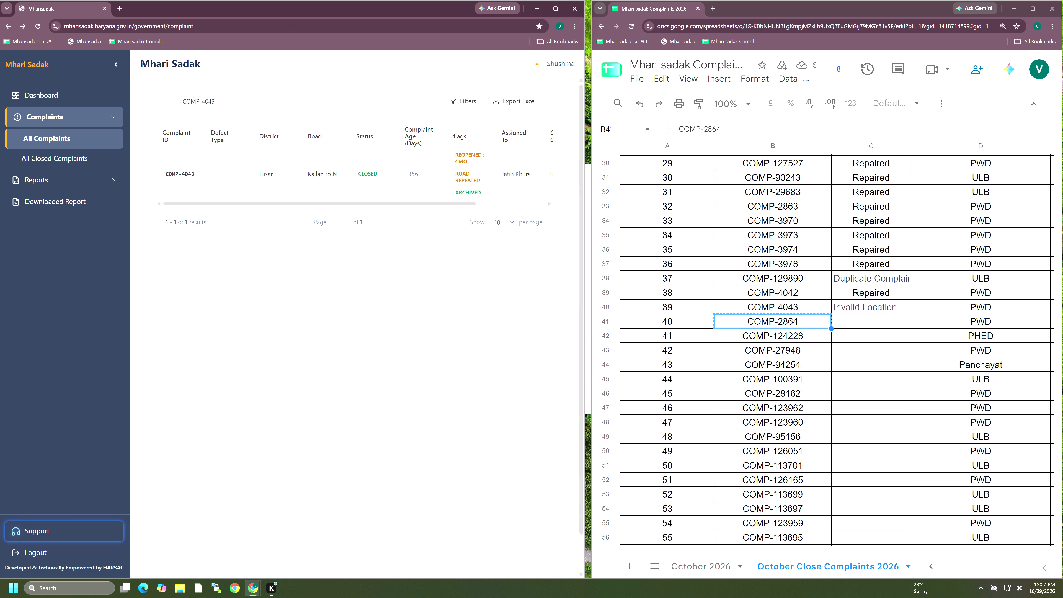
key("ctrl+v")
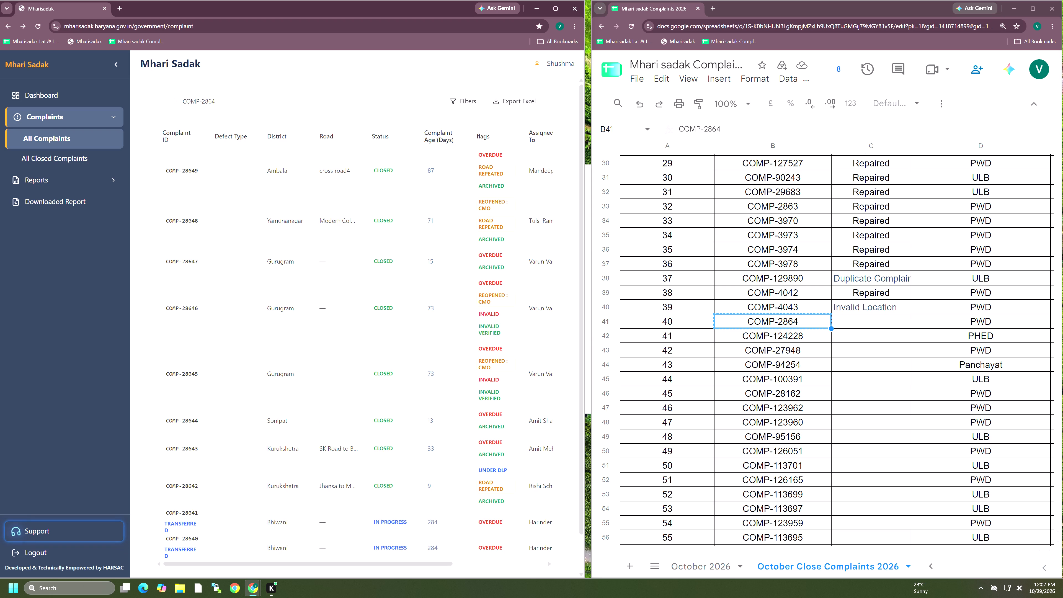
scroll(360, 423, "down", 10)
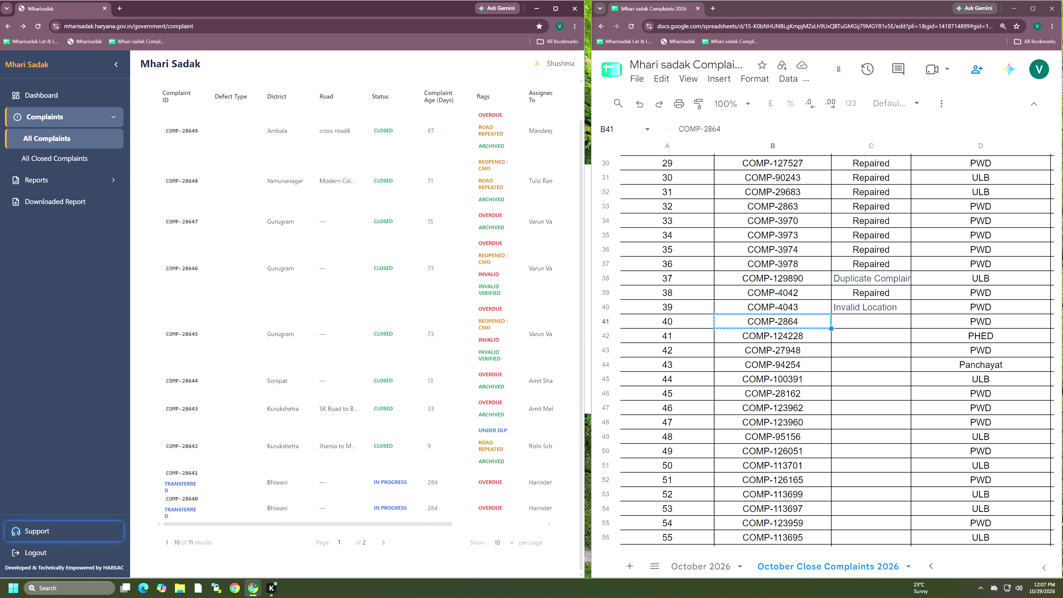
left_click(384, 543)
scroll(312, 269, "up", 2)
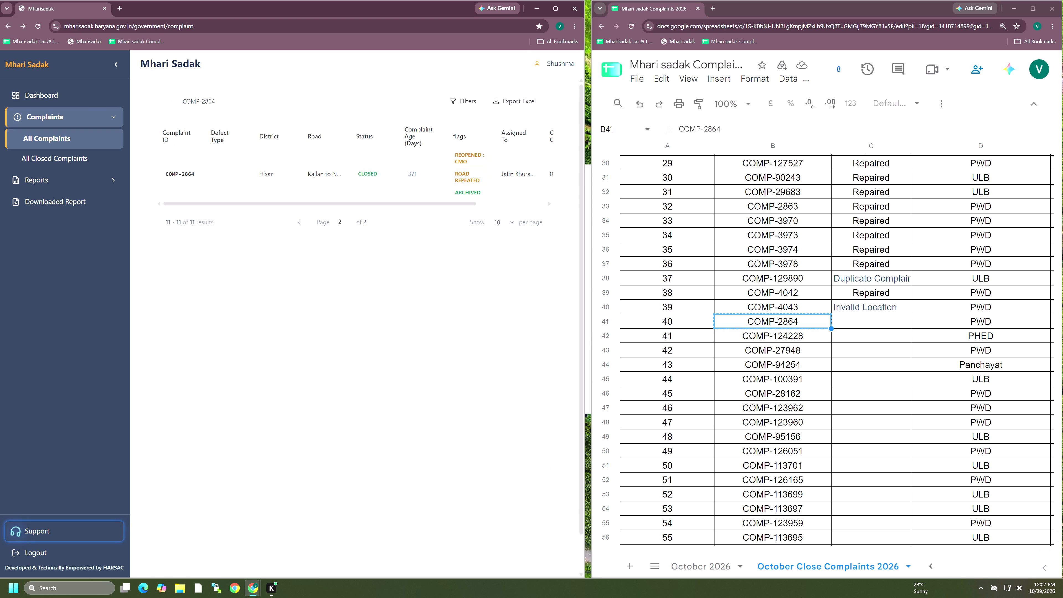
left_click(229, 189)
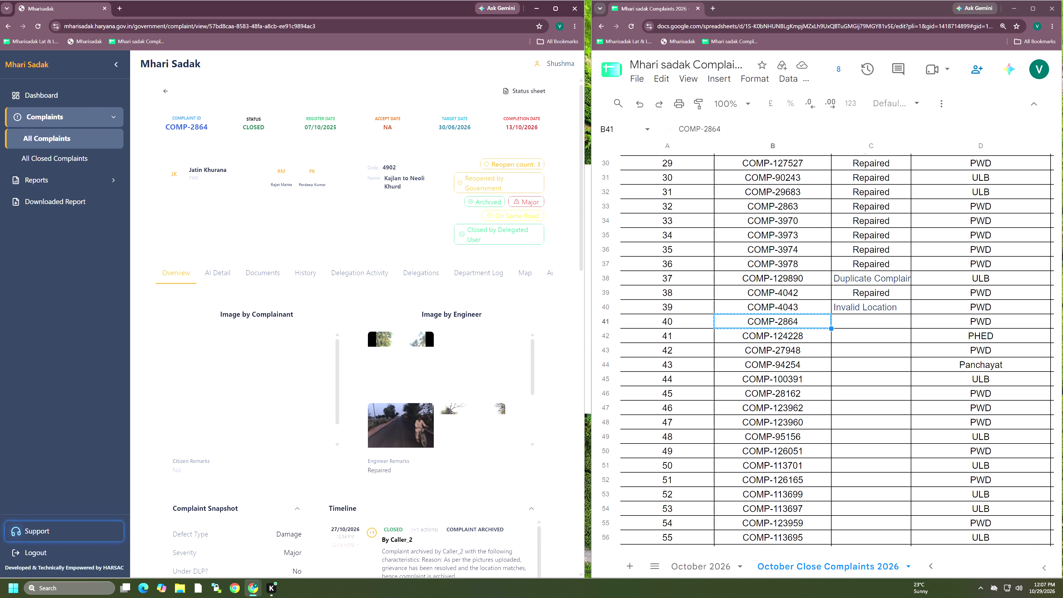
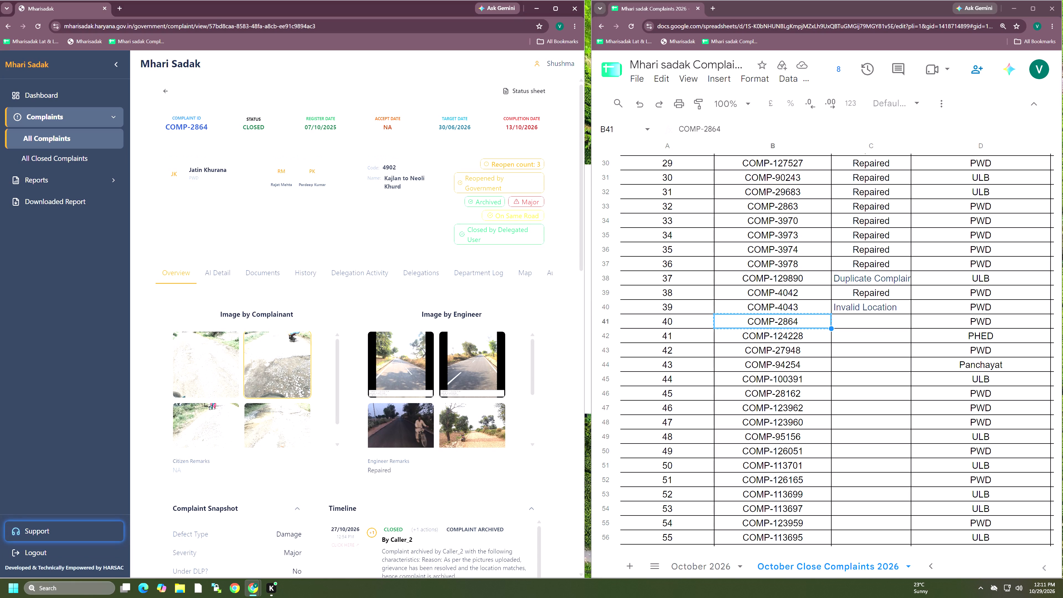
View the engineer's second road photo for COMP-2864 at full size, and close the image viewer.
left_click(358, 443)
left_click(478, 367)
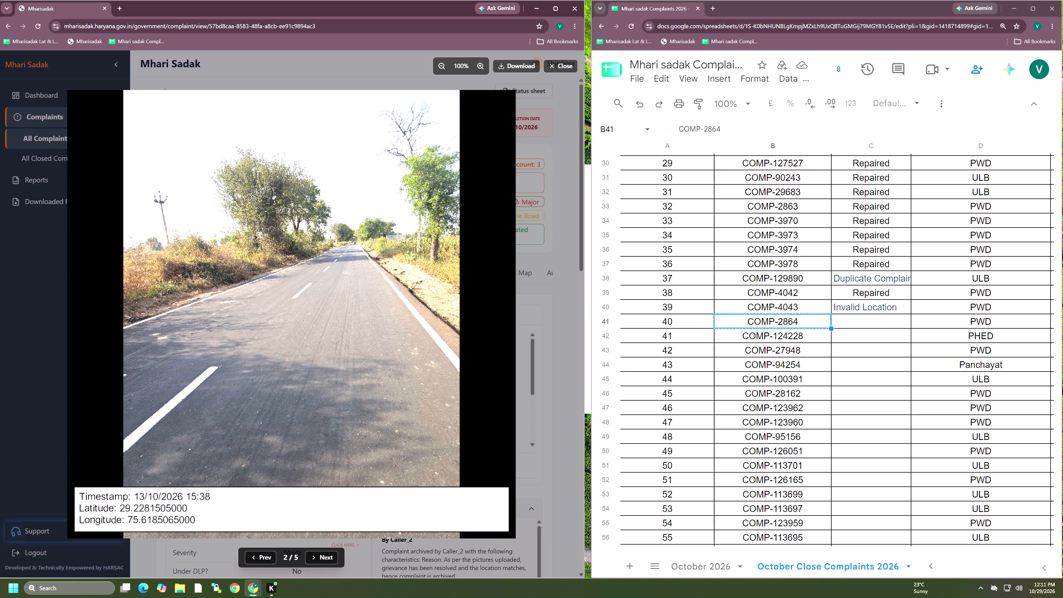
left_click(529, 176)
left_click(788, 338)
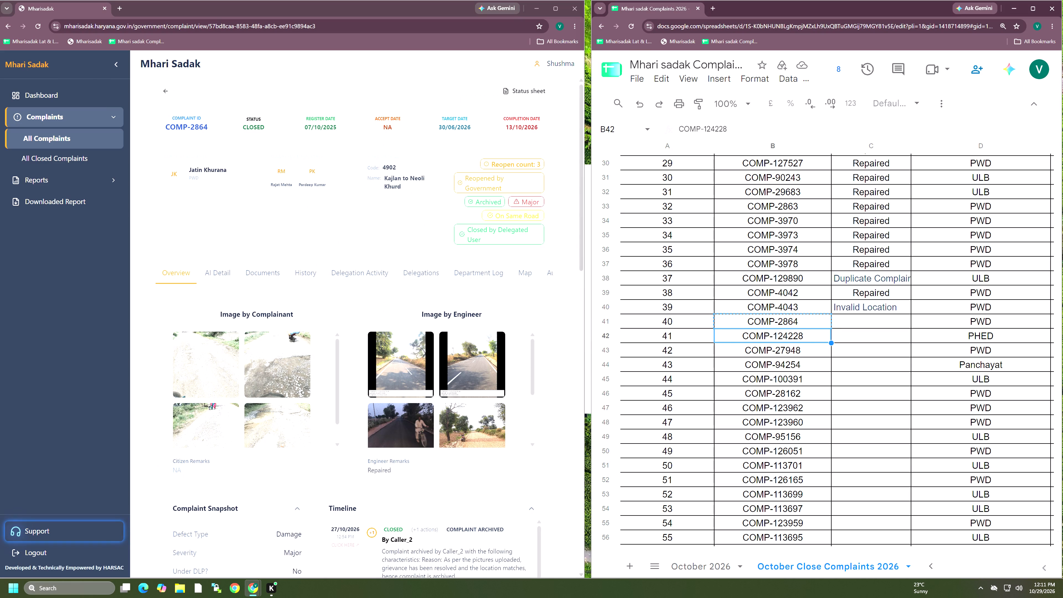
key("ctrl+c")
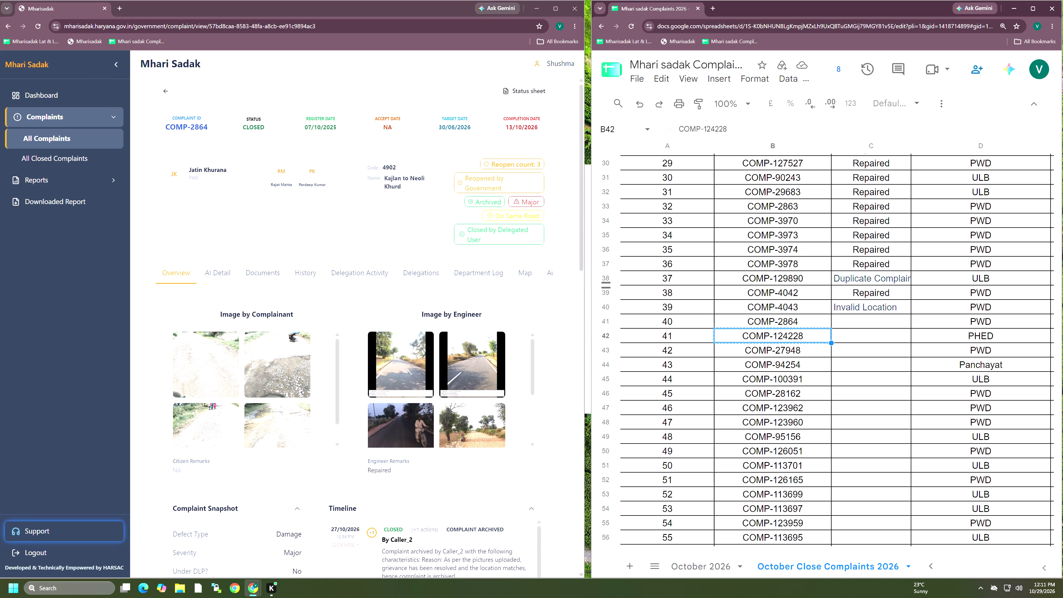
left_click(160, 94)
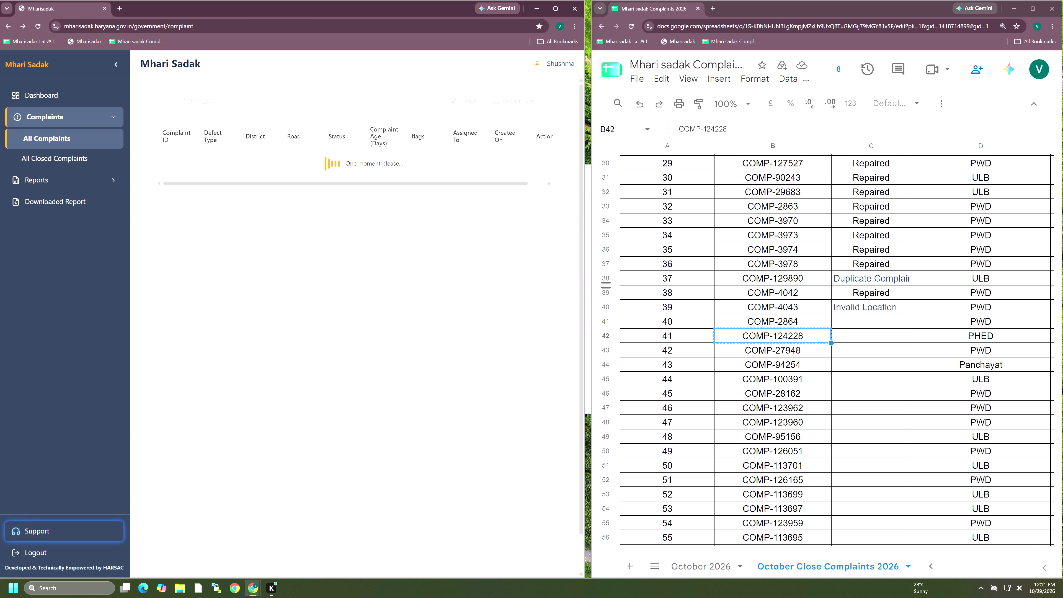
left_click_drag(223, 101, 155, 122)
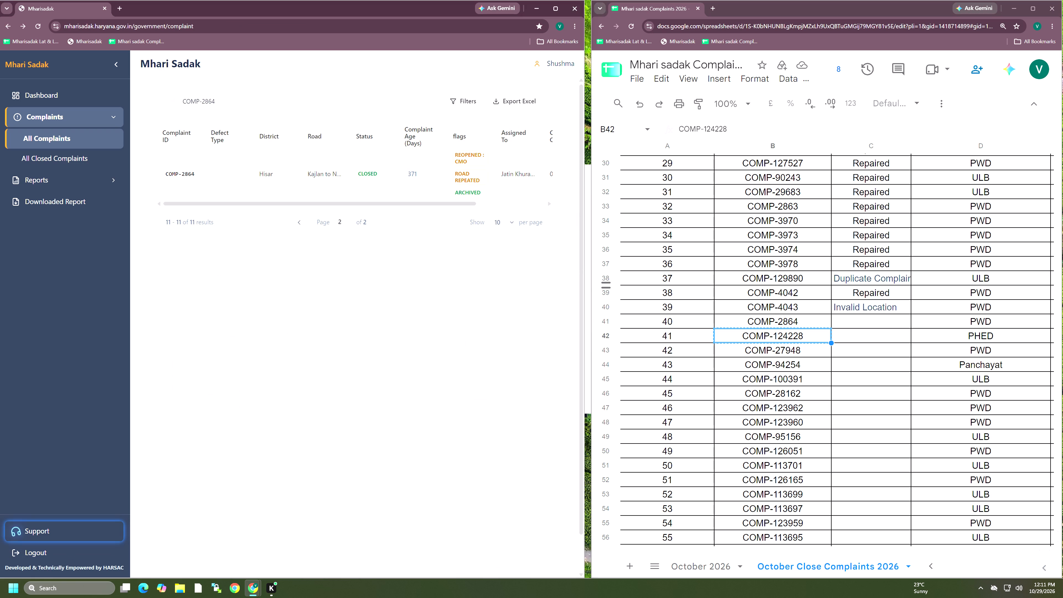
key("ctrl+v")
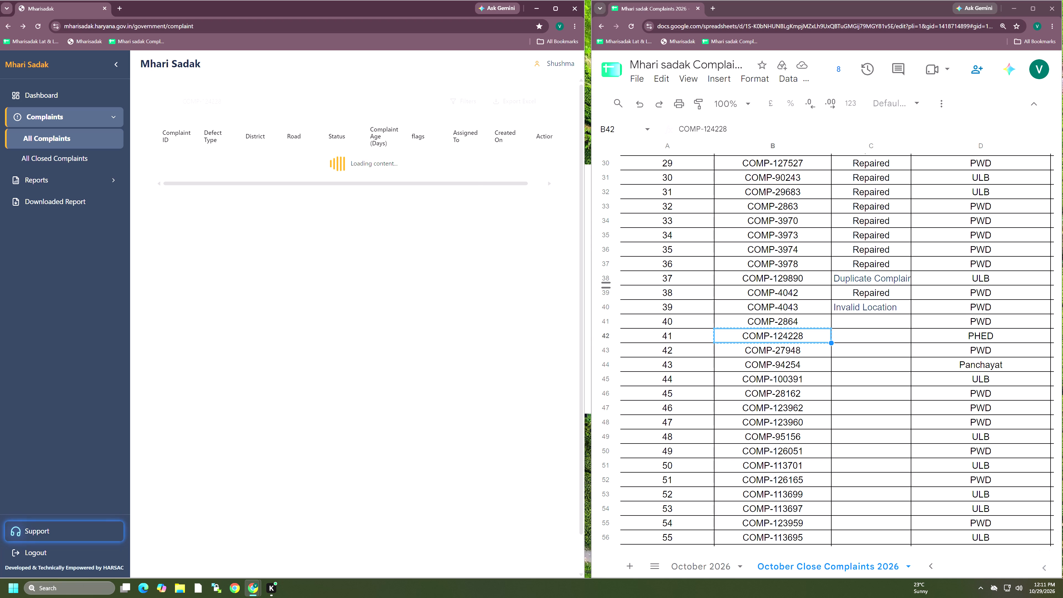
left_click(328, 171)
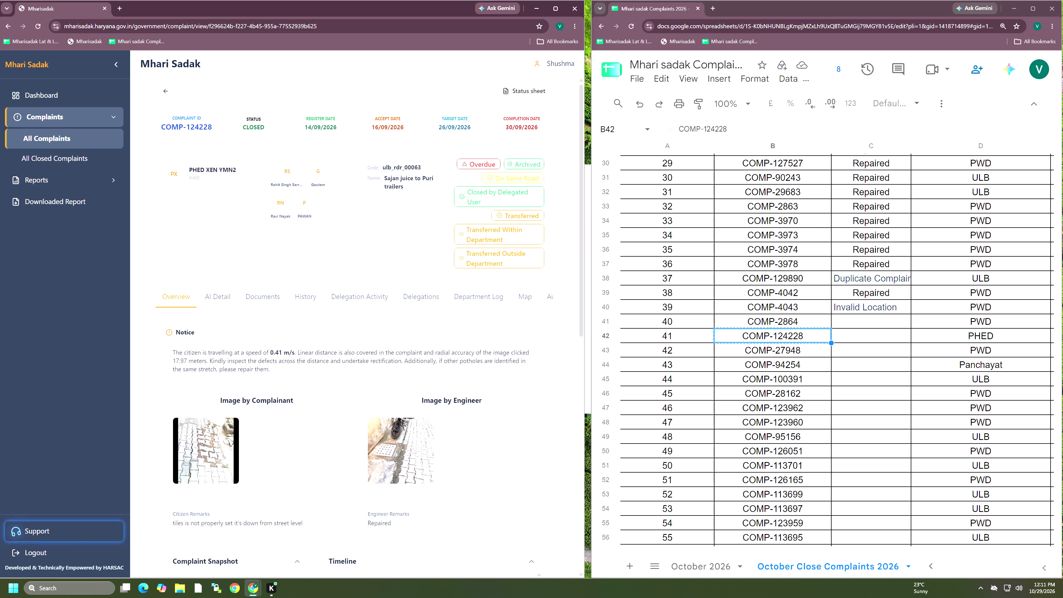
Copy Repaired from cell C39 into cells C42 and C41 for COMP-124228 and COMP-2864.
left_click(859, 292)
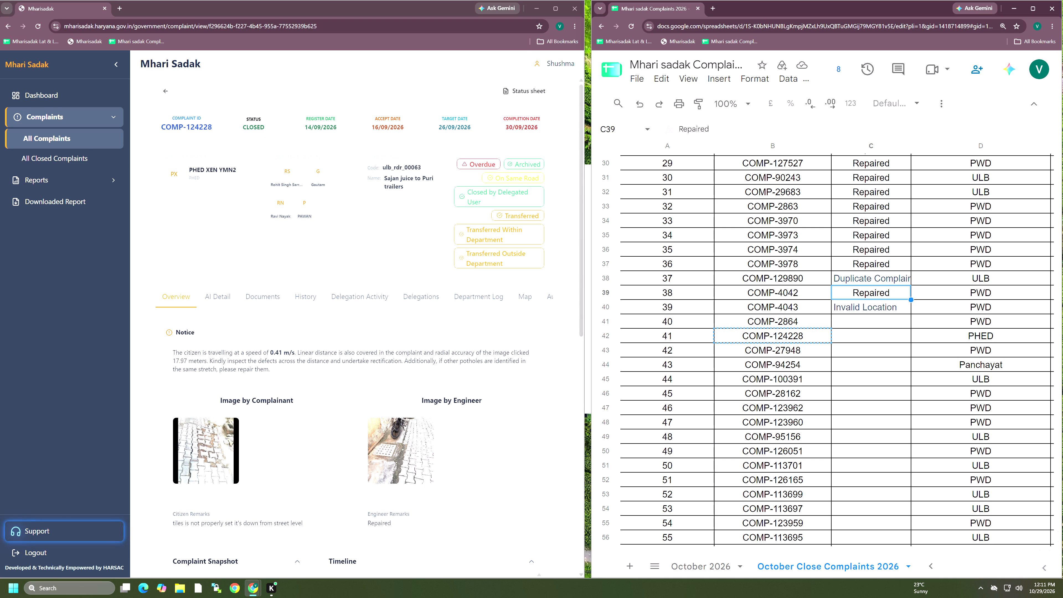
key("ctrl+c")
left_click(858, 340)
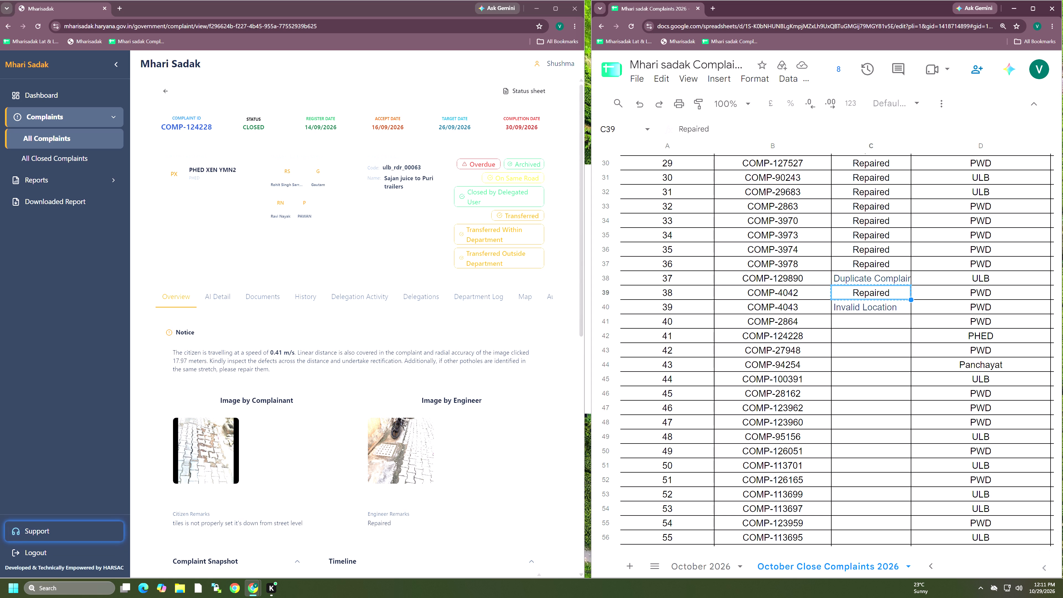
key("ctrl+v")
left_click(858, 322)
key("ctrl+v")
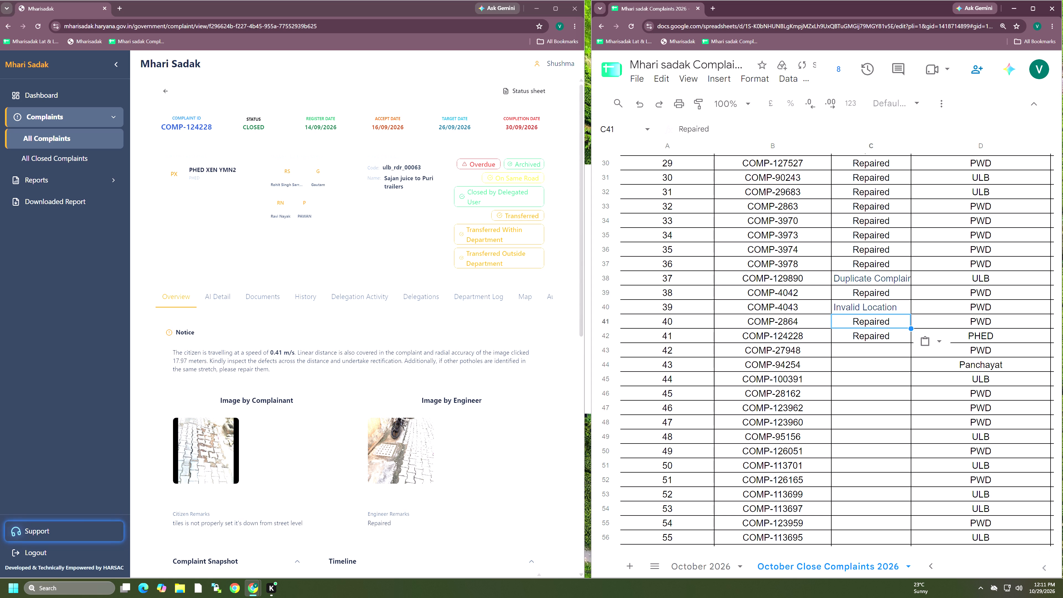
left_click(805, 348)
key("ctrl+c")
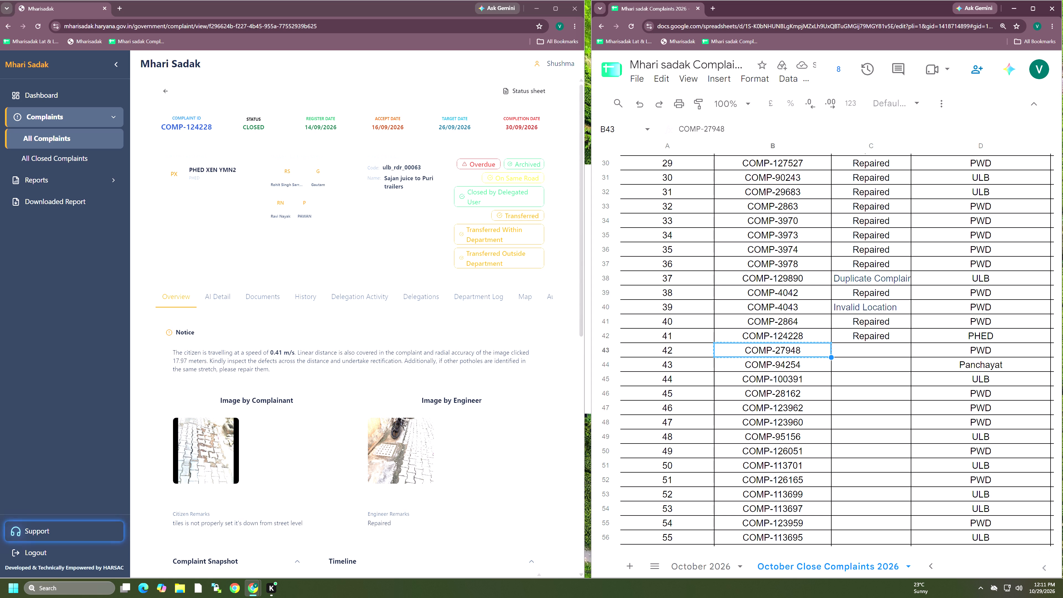
left_click(165, 92)
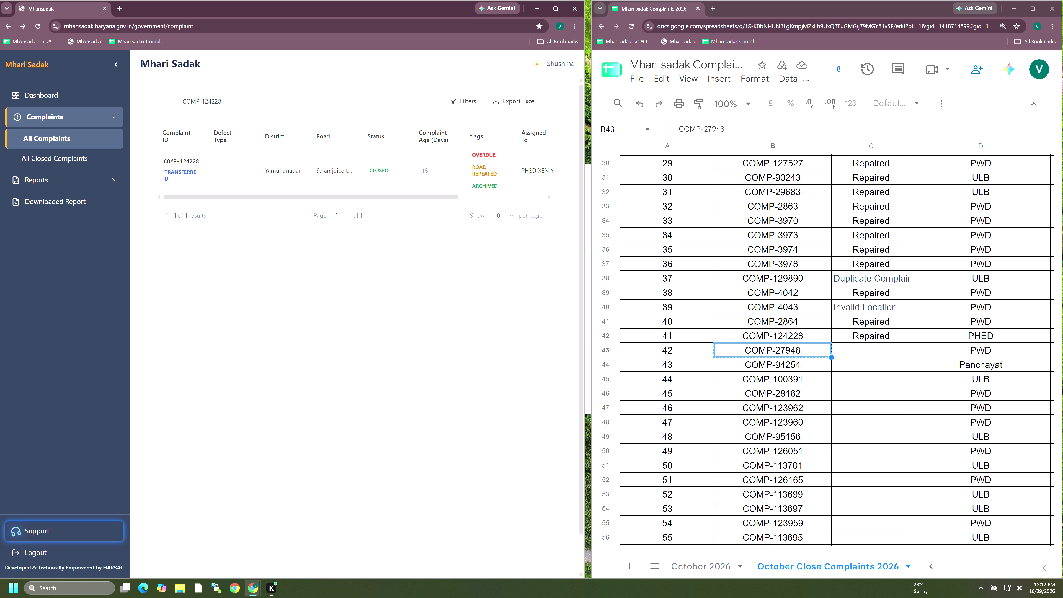
left_click_drag(225, 100, 154, 117)
key("ctrl+v")
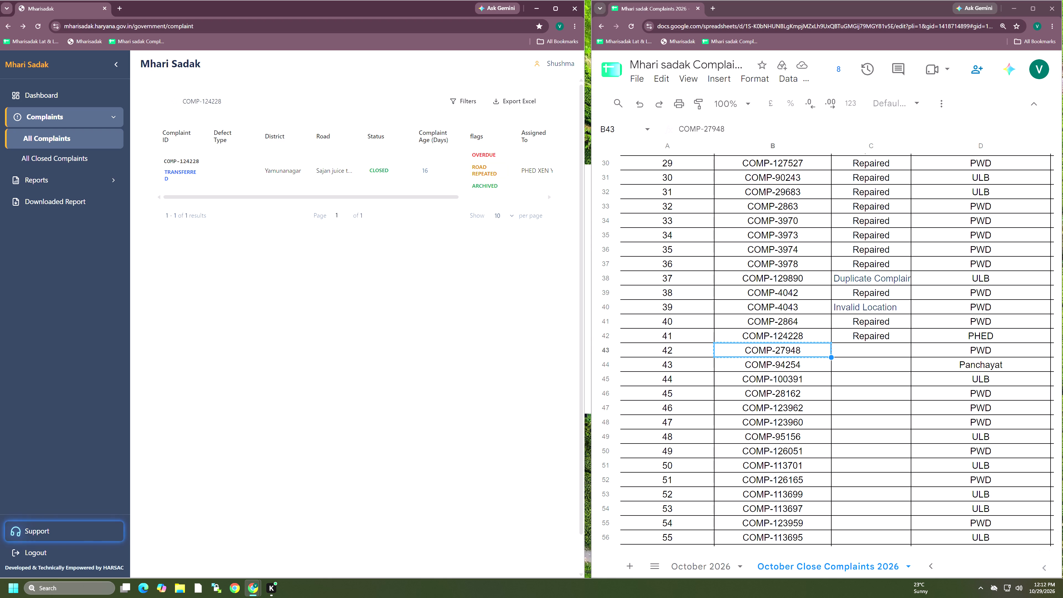
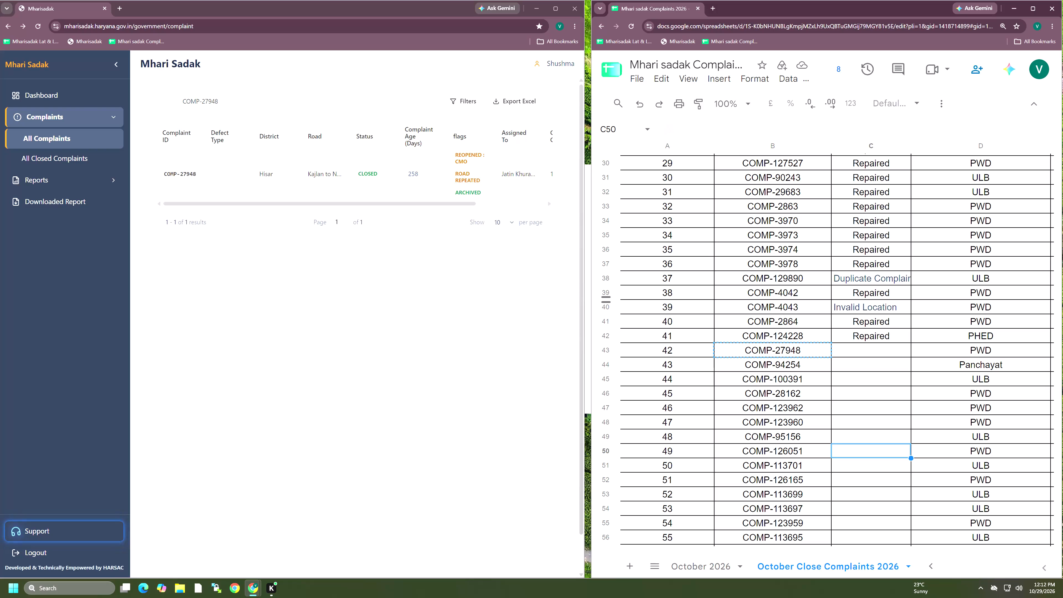
left_click(815, 348)
left_click(276, 184)
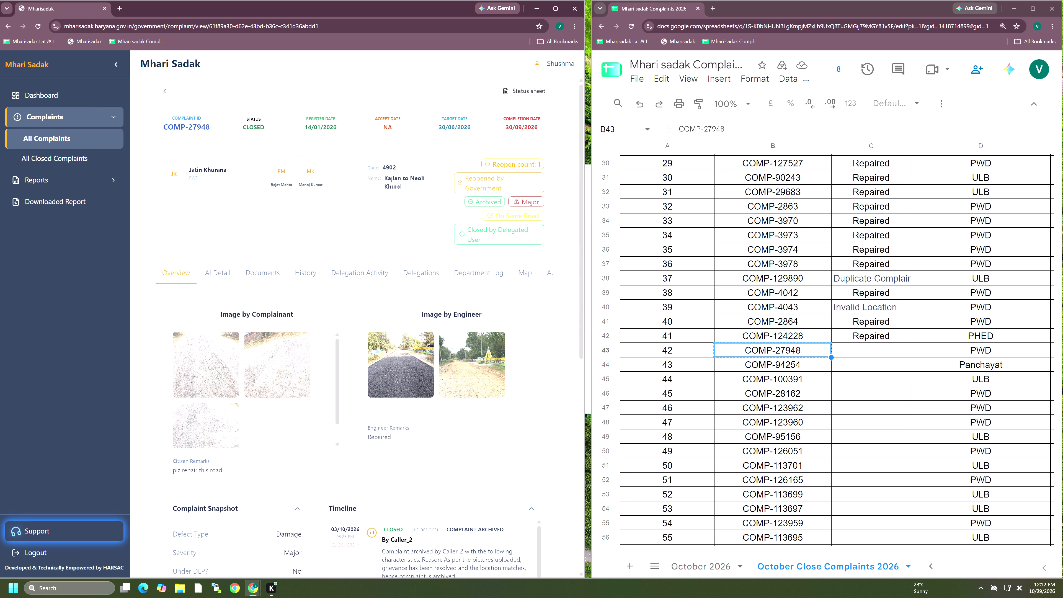
Copy Repaired from cell C42 into cell C43 for COMP-27948.
left_click(876, 336)
key("ctrl+c")
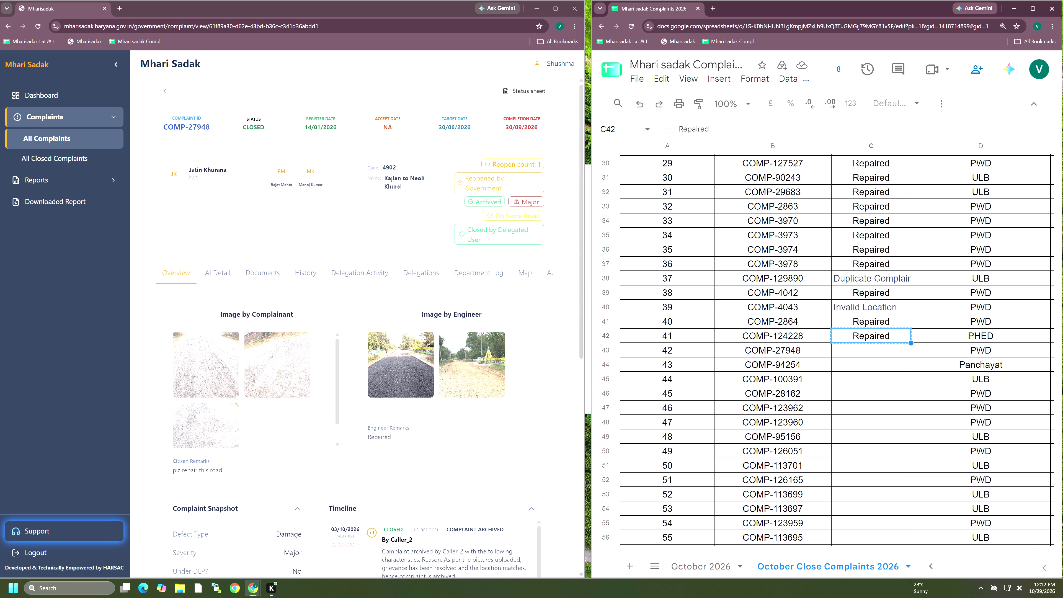
left_click(871, 352)
key("ctrl+v")
left_click(790, 369)
key("ctrl+c")
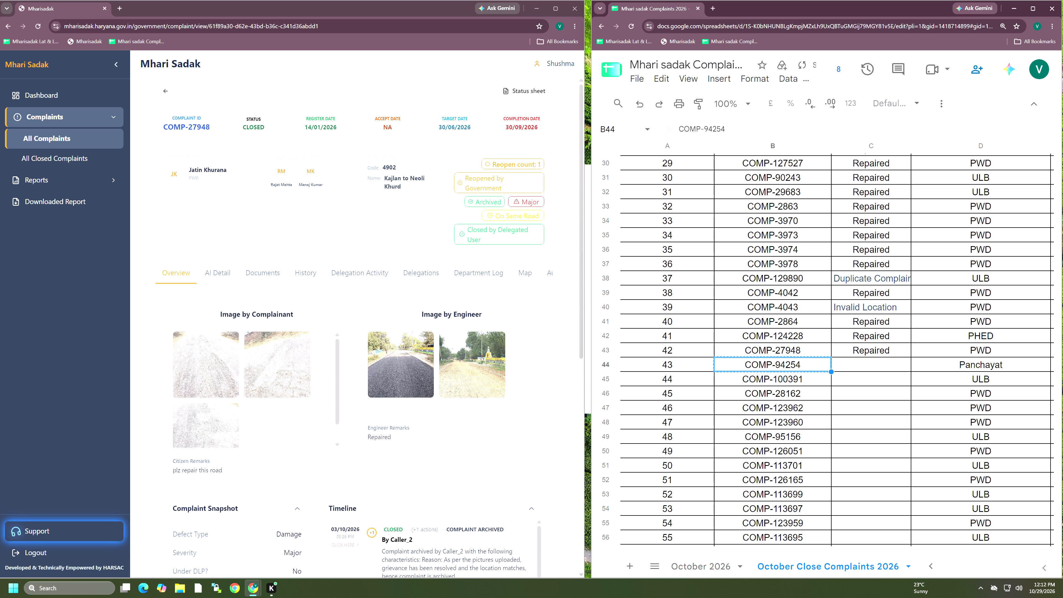
left_click(165, 93)
left_click_drag(219, 103, 185, 116)
triple_click(226, 101)
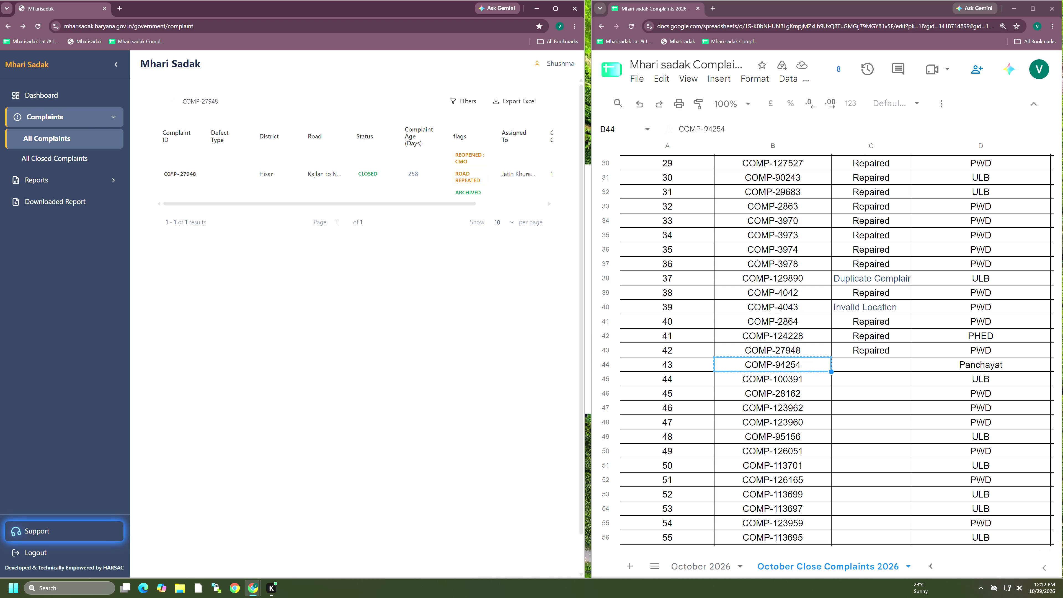
key("ctrl+v")
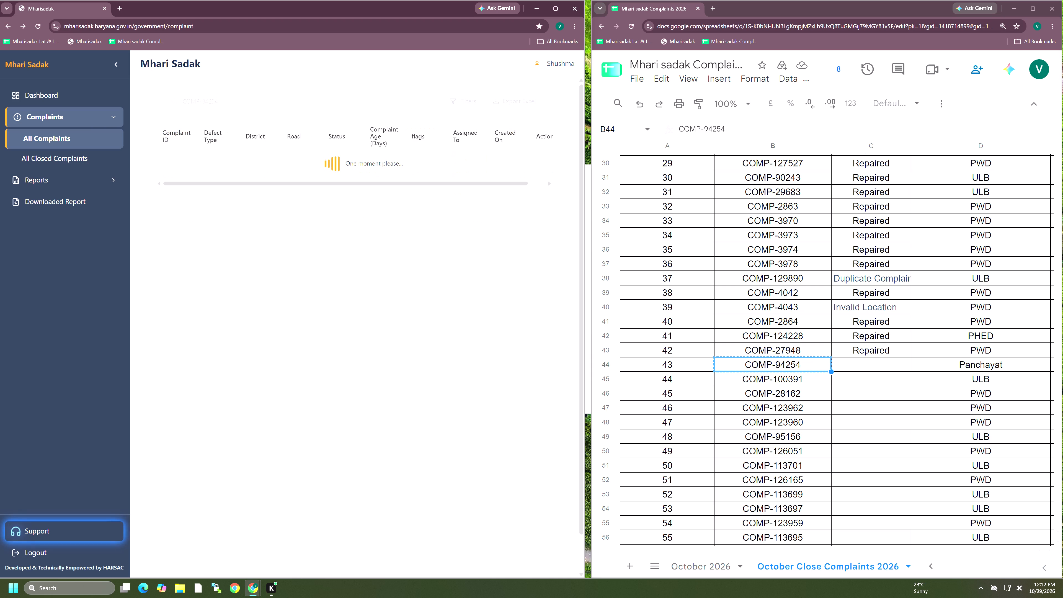
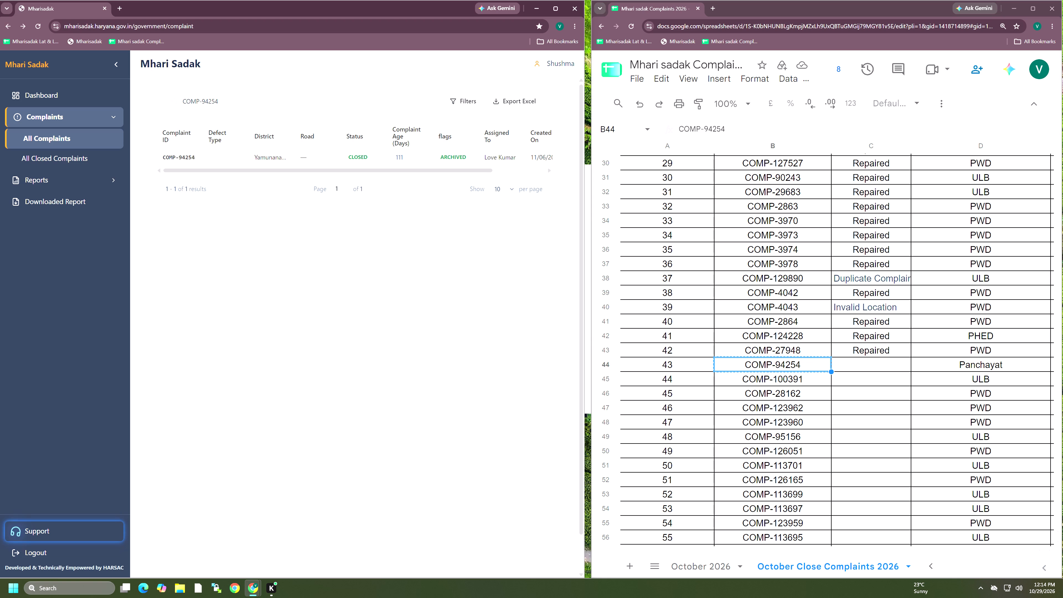
left_click(327, 165)
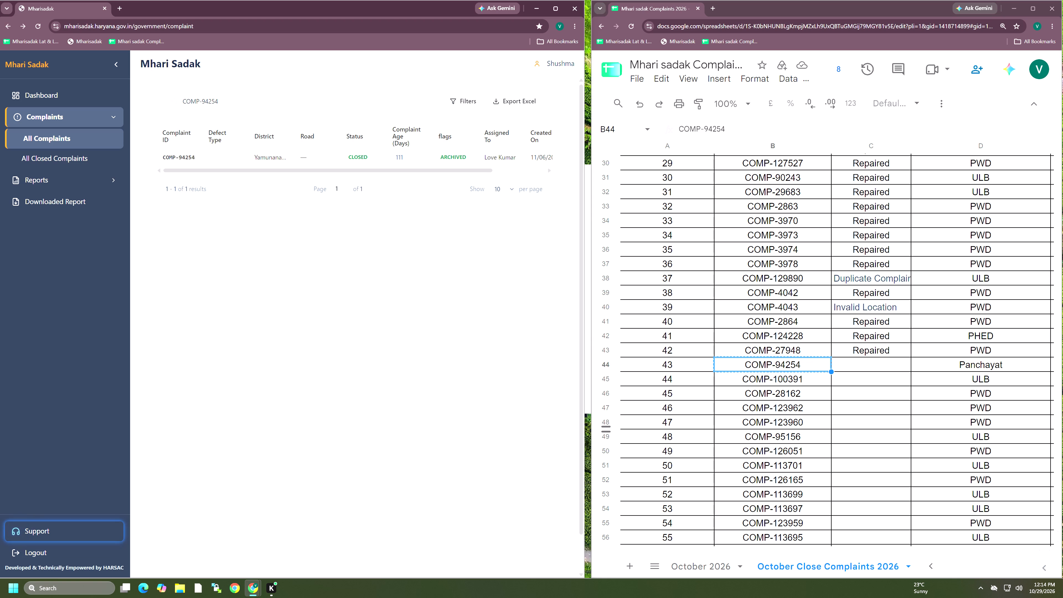
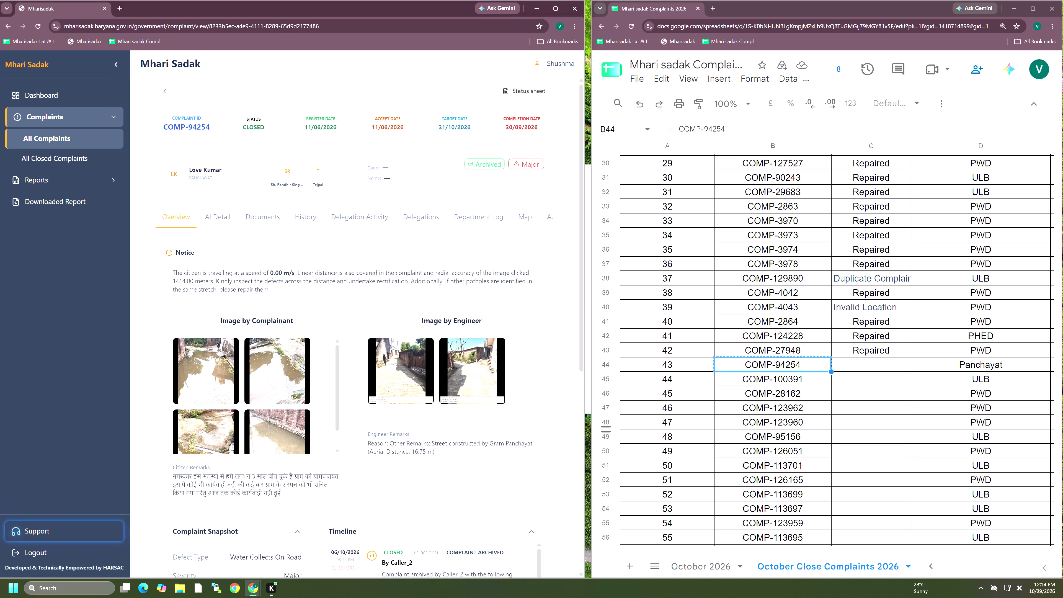
Copy the engineer's remark "Street constructed by Gram Panchayat" into the Repaired/ Not cell for COMP-94254.
left_click_drag(435, 446, 524, 448)
key("ctrl+c")
left_click(871, 360)
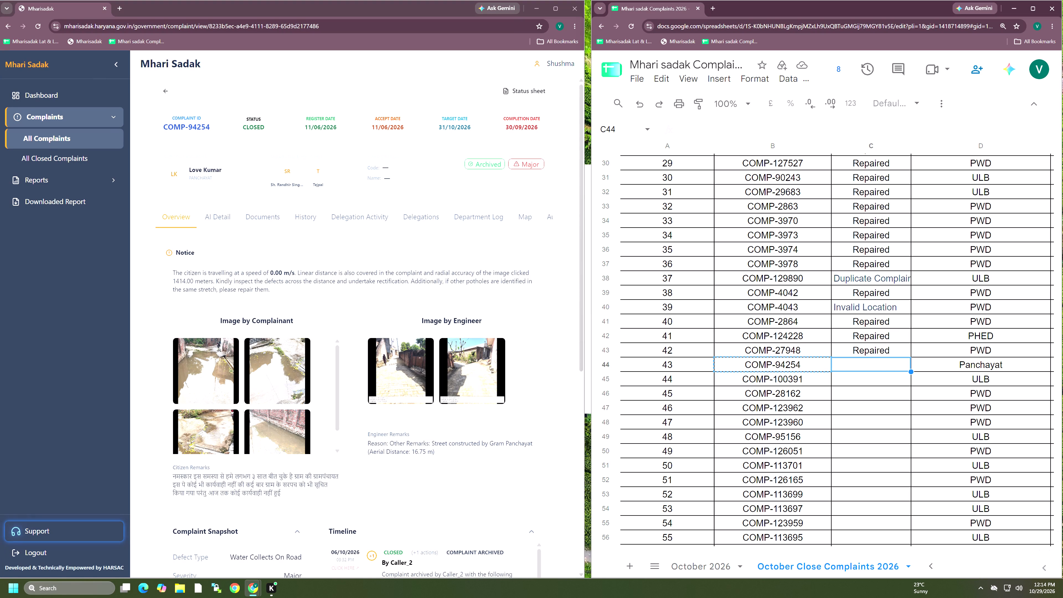
key("ctrl+v")
left_click(795, 374)
key("ctrl+c")
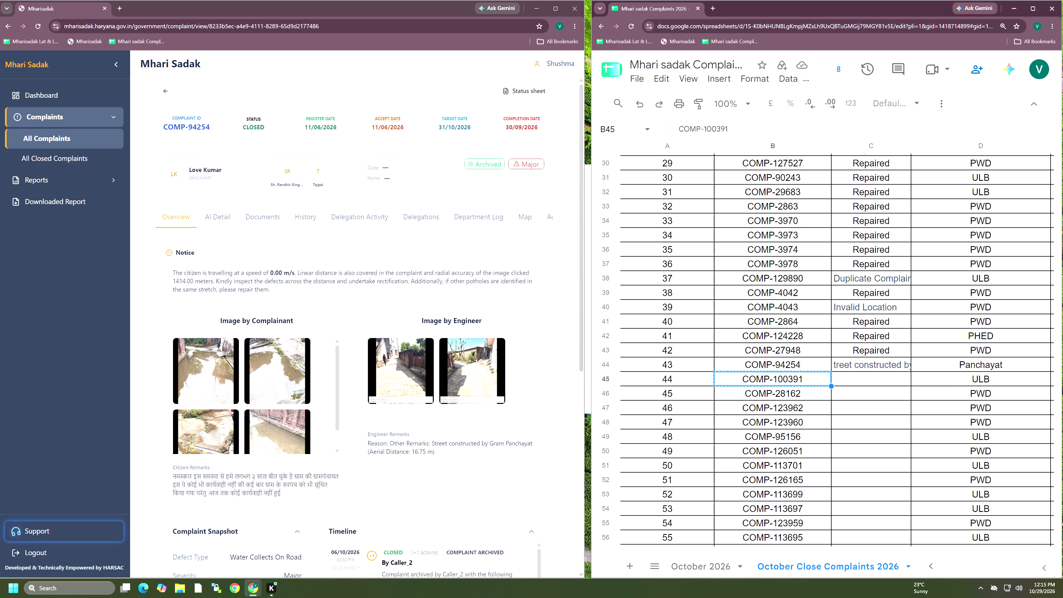
left_click(164, 91)
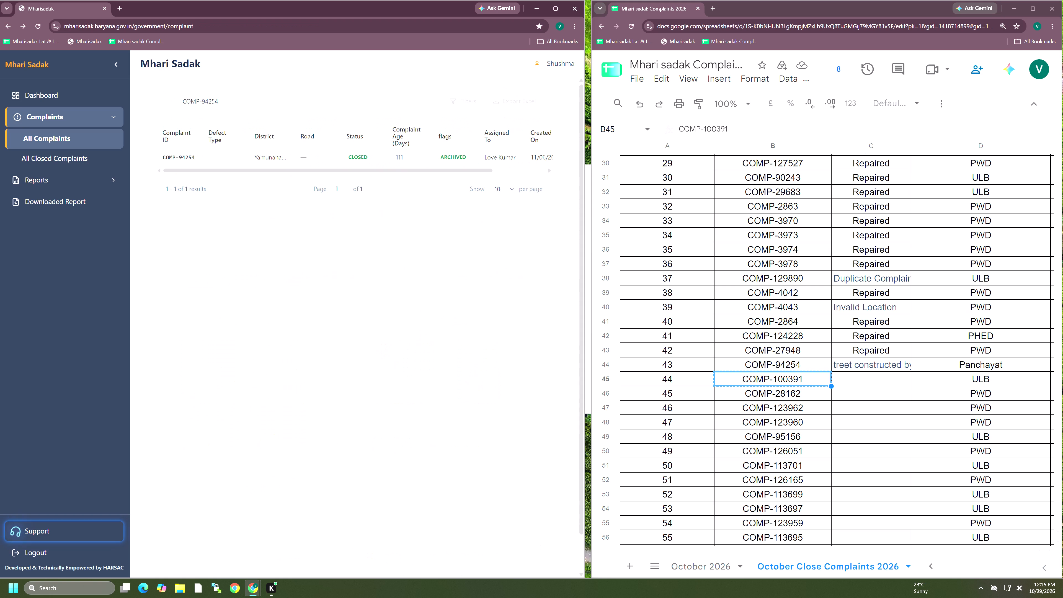
left_click_drag(222, 101, 114, 140)
key("ctrl+v")
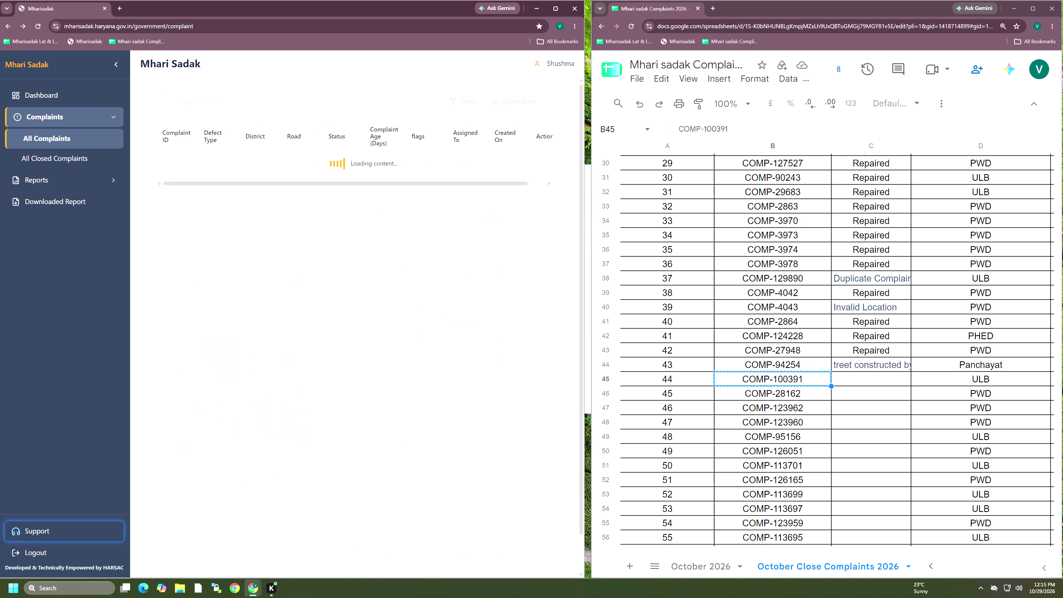
left_click(327, 170)
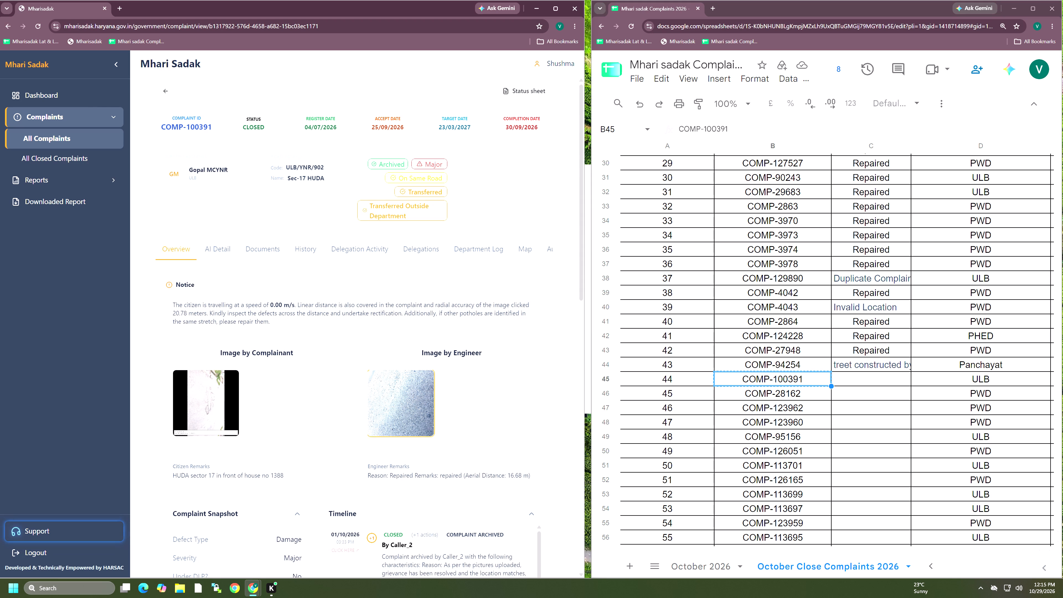
left_click(879, 353)
key("ctrl+c")
left_click(857, 374)
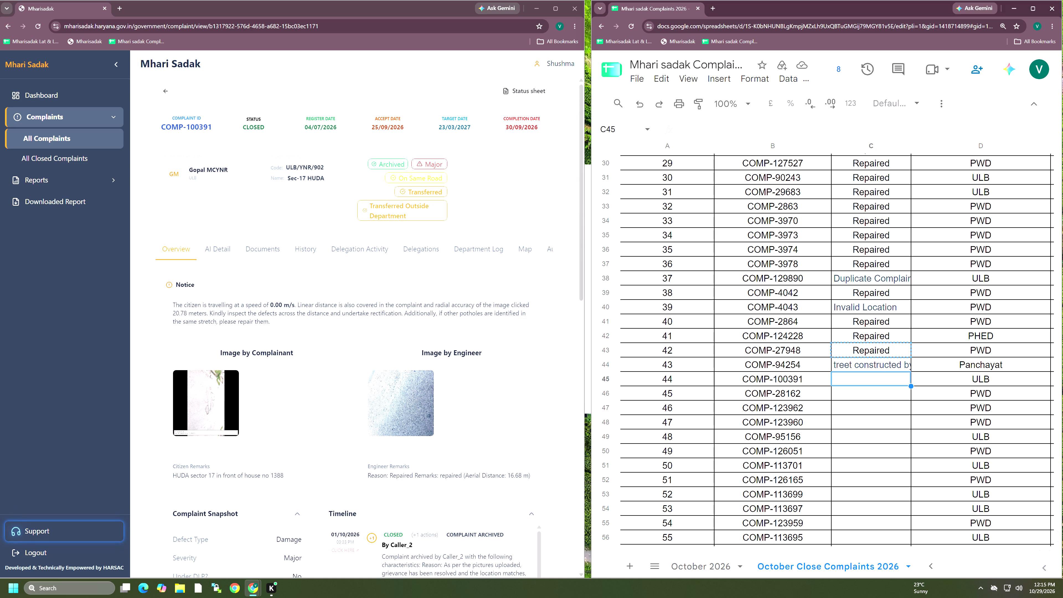
key("ctrl+v")
Look up complaint COMP-28162 in the portal, check the engineer's images and remark, and record it as Repaired in the spreadsheet.
left_click(795, 392)
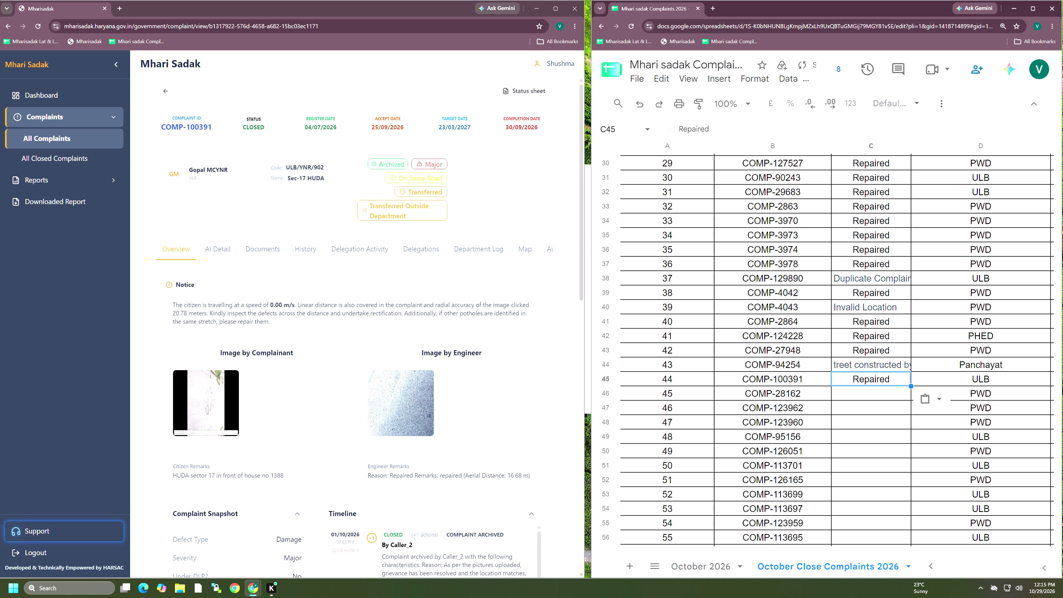
key("ctrl+c")
left_click(159, 90)
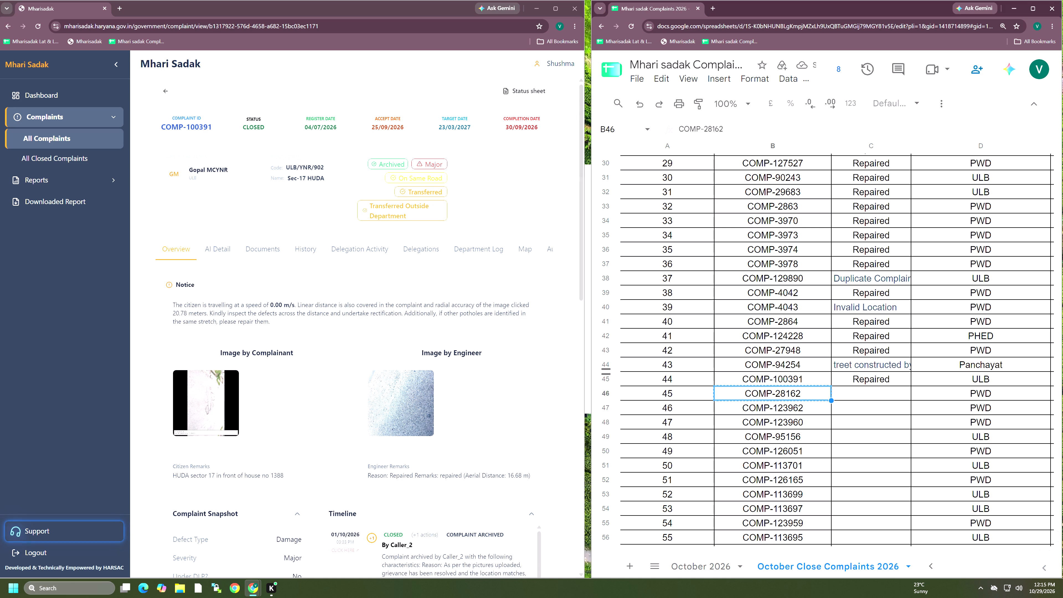
scroll(920, 213, "down", 4)
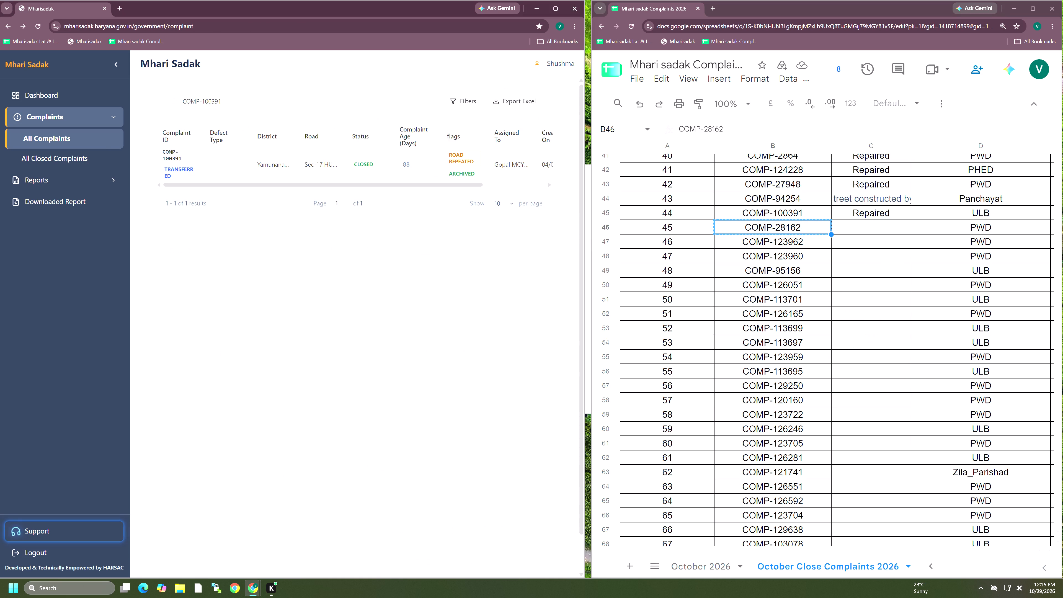
left_click_drag(227, 105, 163, 126)
key("ctrl+v")
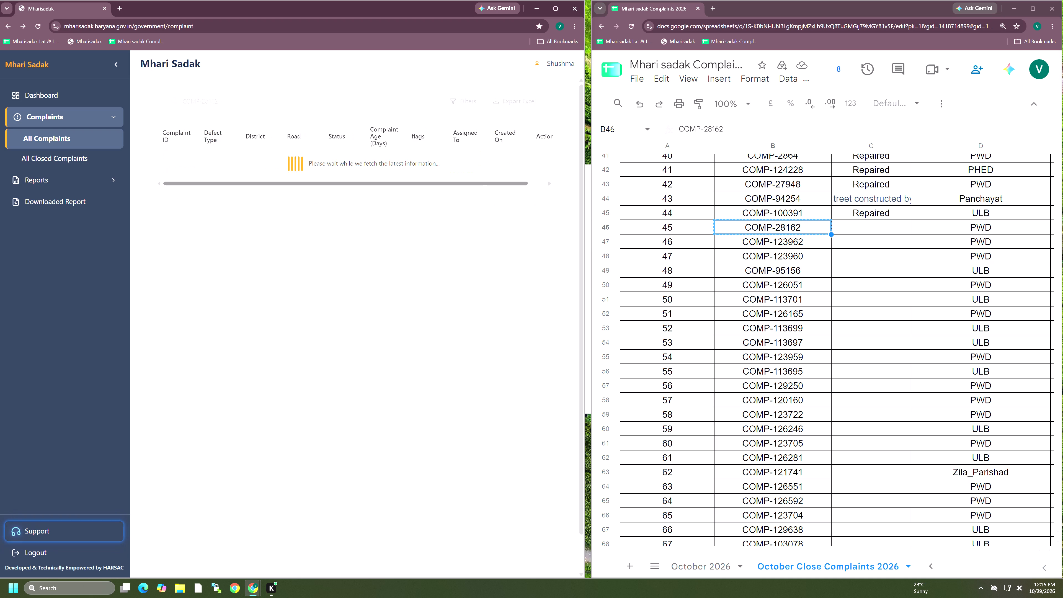
left_click(285, 172)
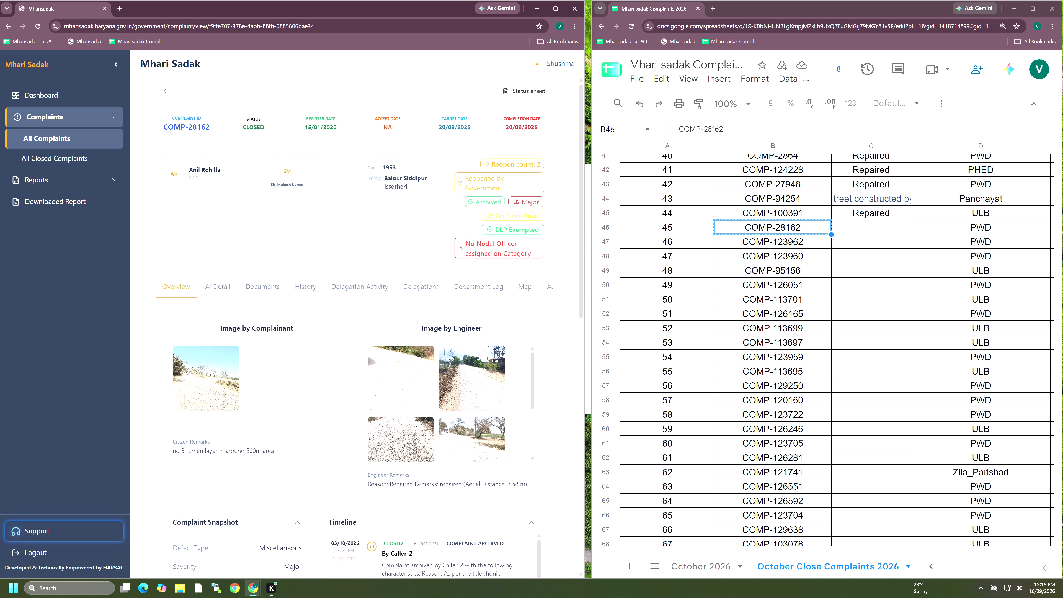
left_click(869, 231)
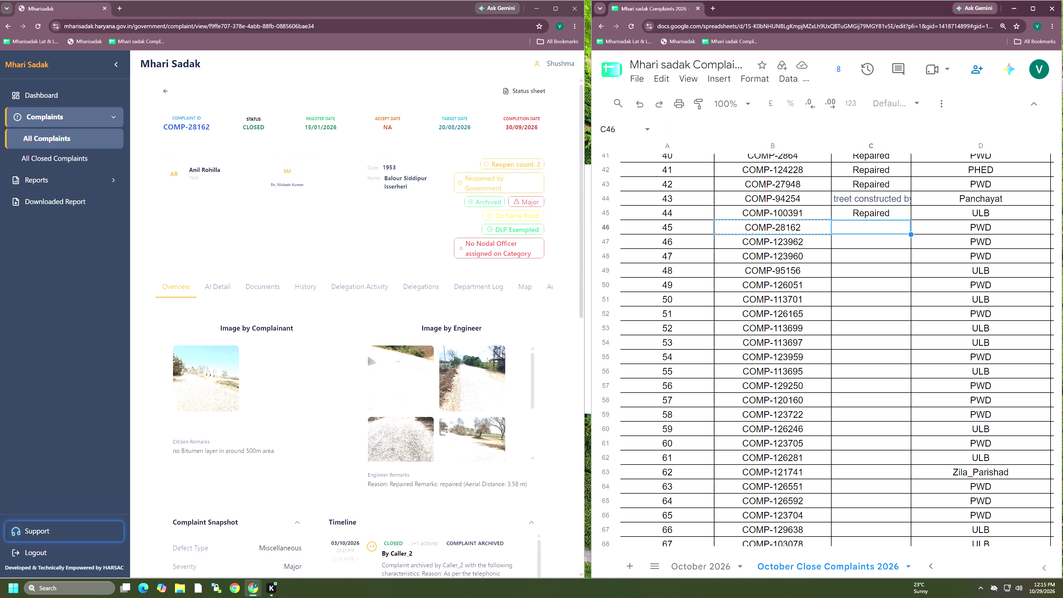
key("ctrl+d")
Look up complaint COMP-123962 in the portal, check the engineer's image and remark, and record it as Repaired in the spreadsheet.
left_click(784, 243)
key("ctrl+c")
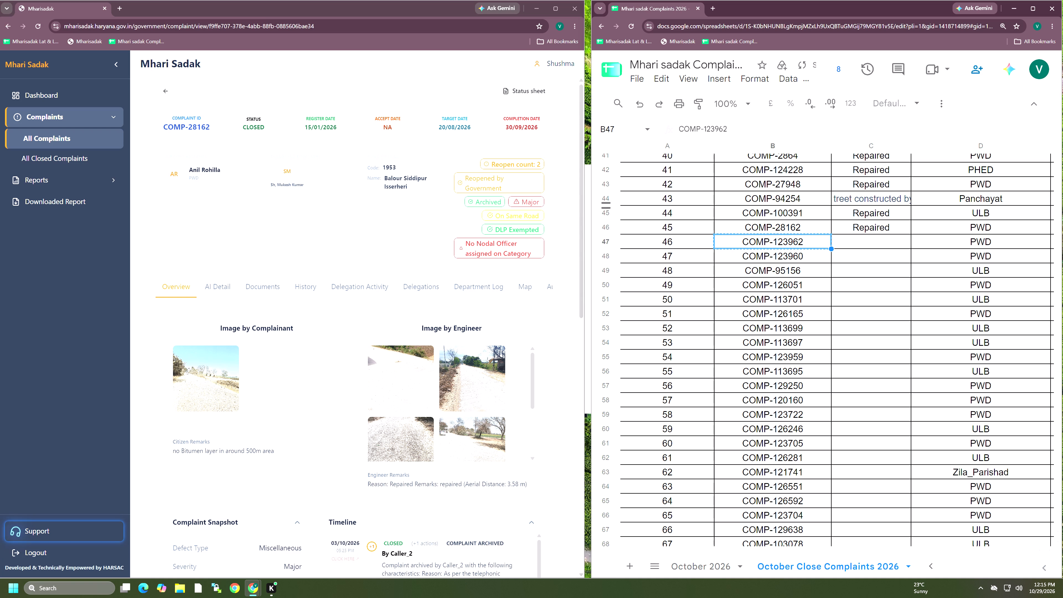
left_click(169, 87)
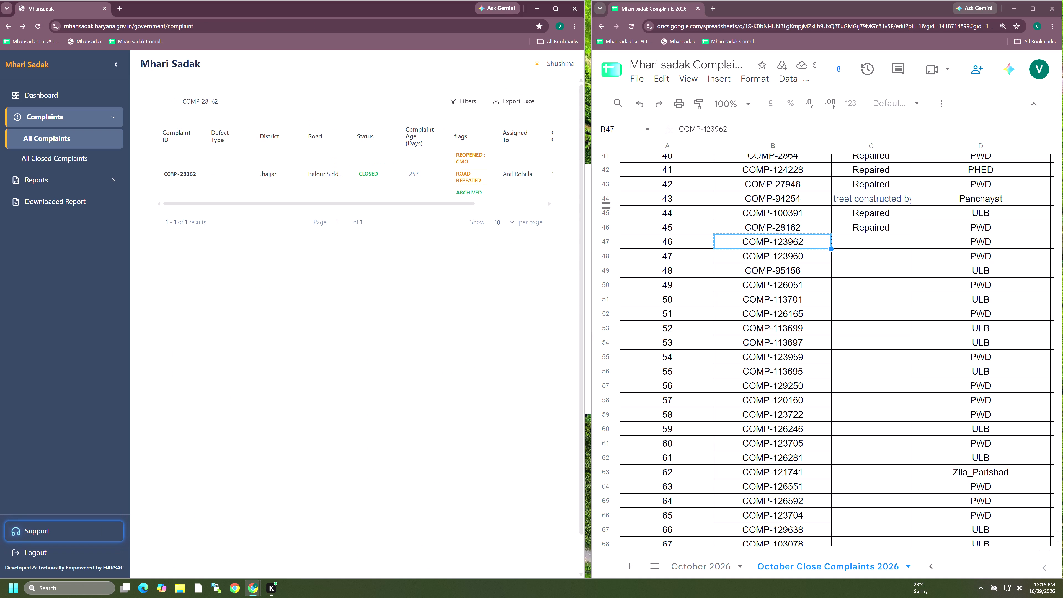
left_click_drag(225, 99, 153, 120)
key("ctrl+v")
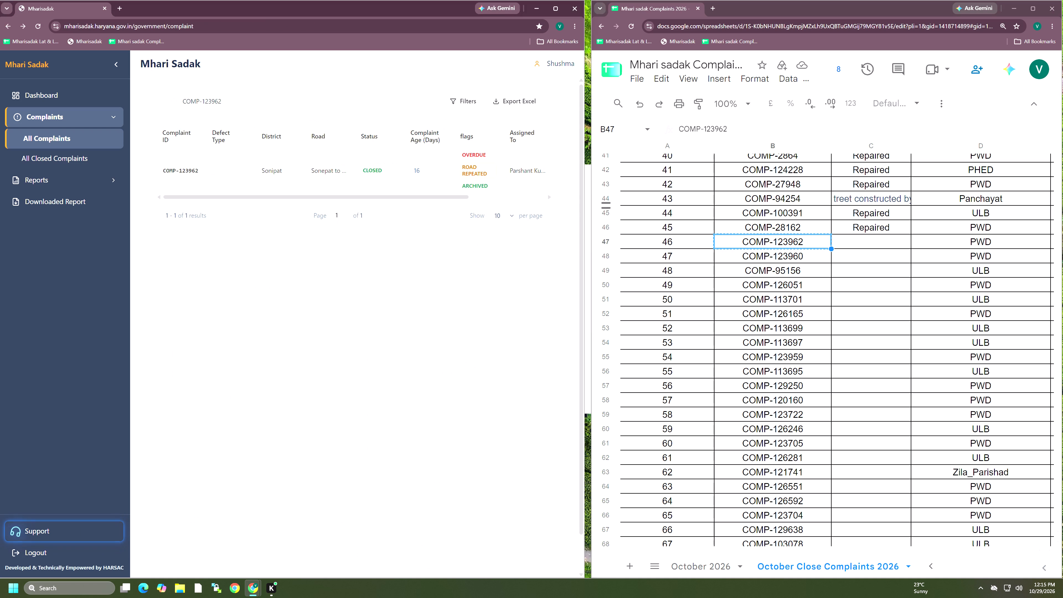
left_click(300, 167)
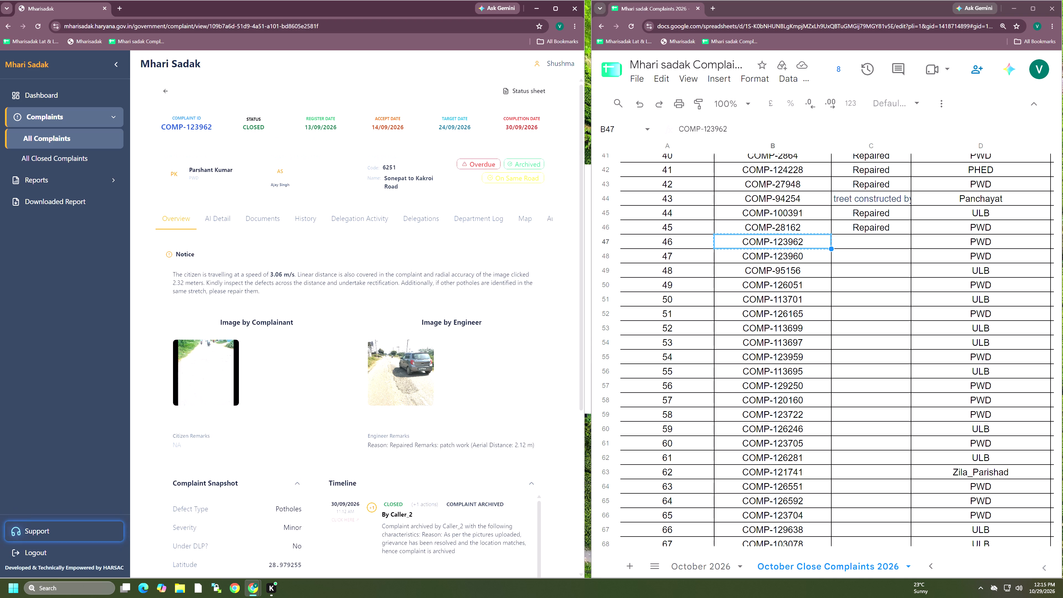
left_click(861, 244)
key("ctrl+d")
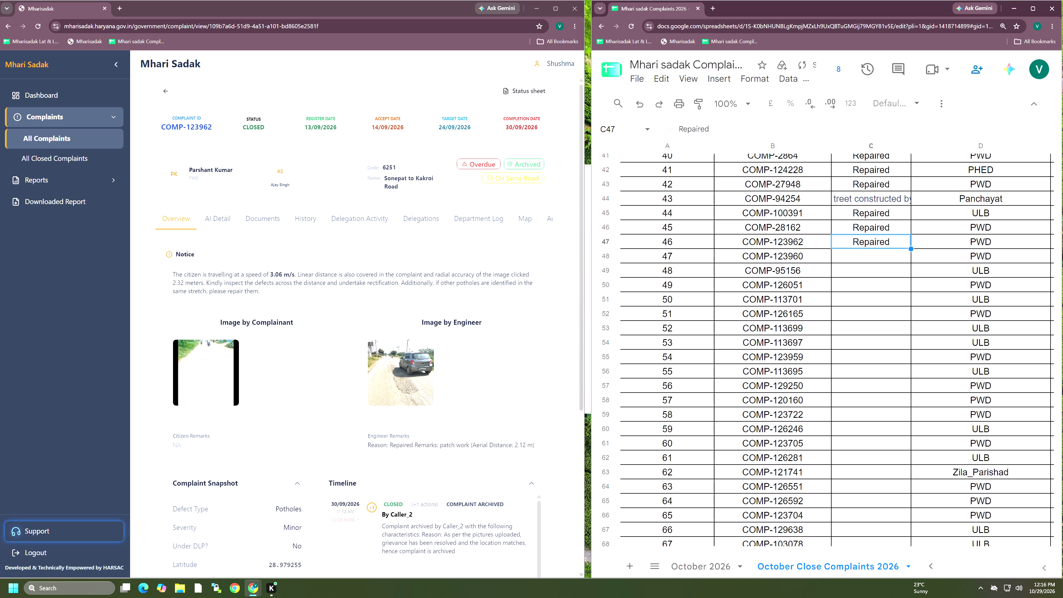
Look up complaint COMP-123960 in the portal, check the engineer's image and remark, and record it as Repaired in the spreadsheet.
left_click(785, 256)
key("ctrl+c")
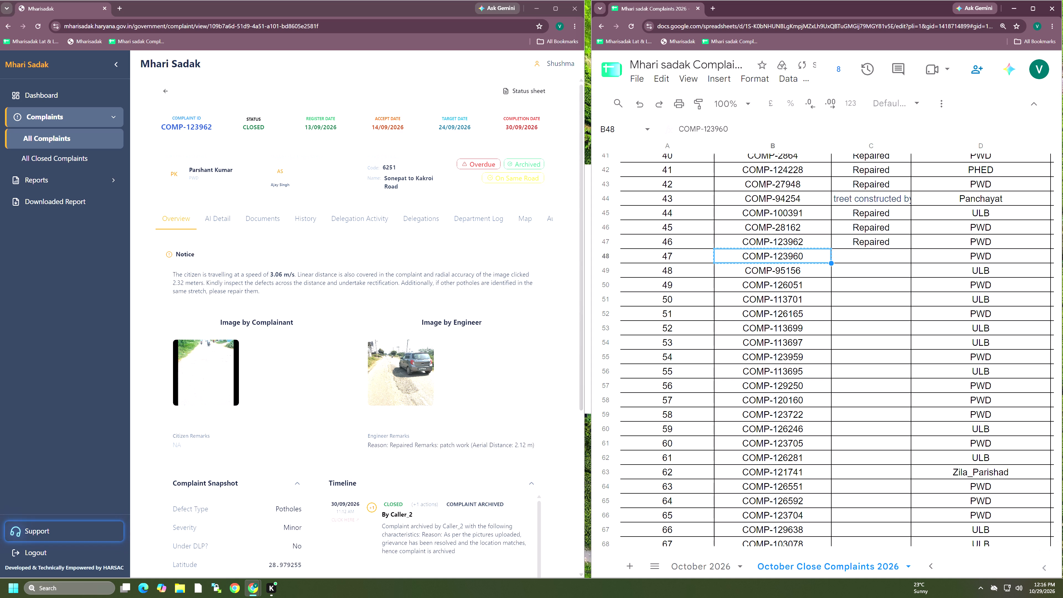
left_click(168, 91)
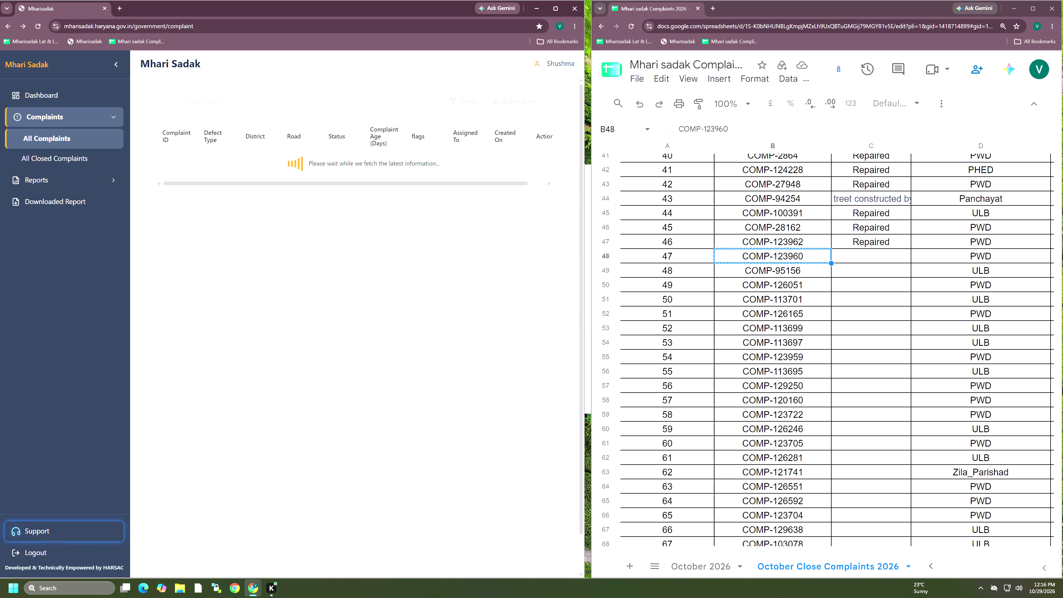
left_click_drag(227, 99, 114, 110)
key("ctrl+v")
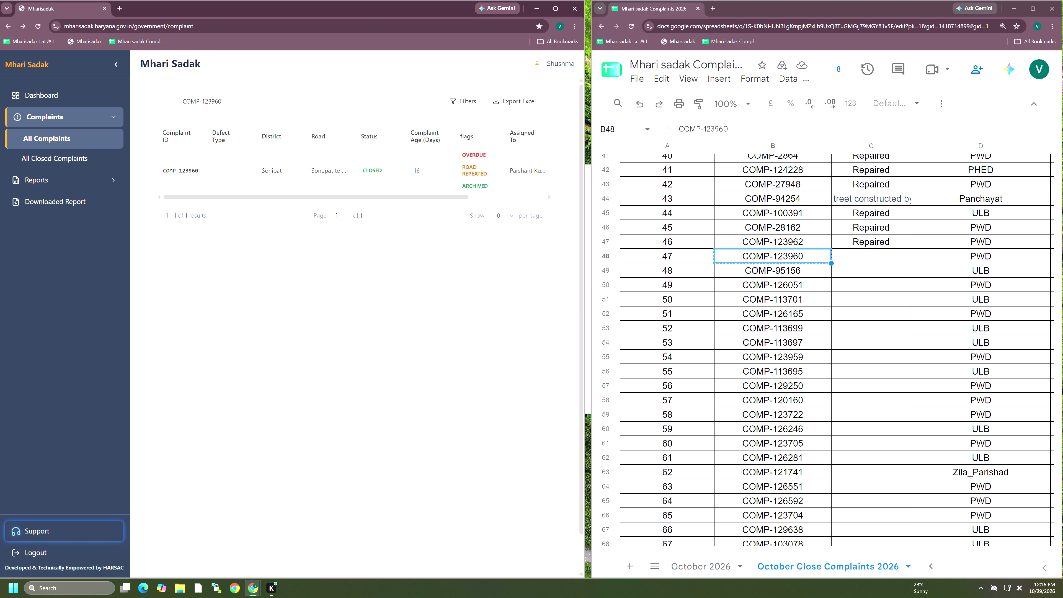
left_click(343, 185)
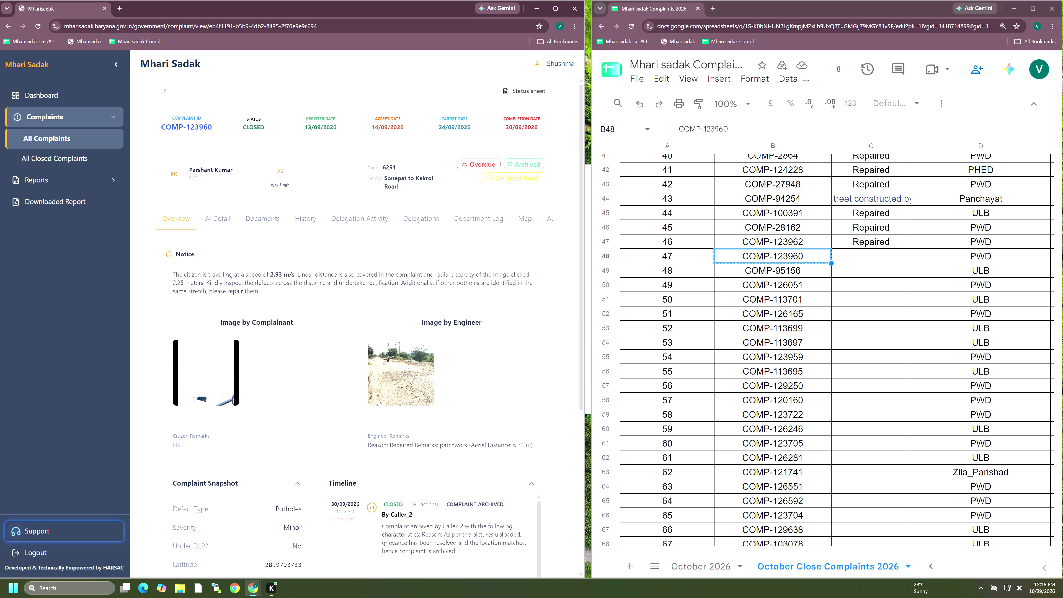
left_click(882, 257)
key("ctrl+d")
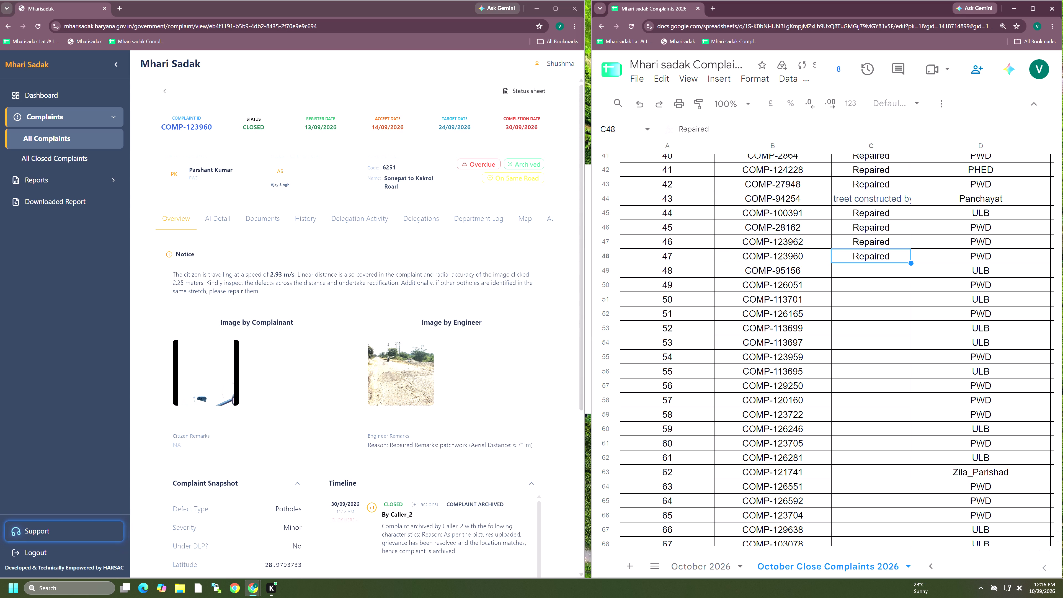